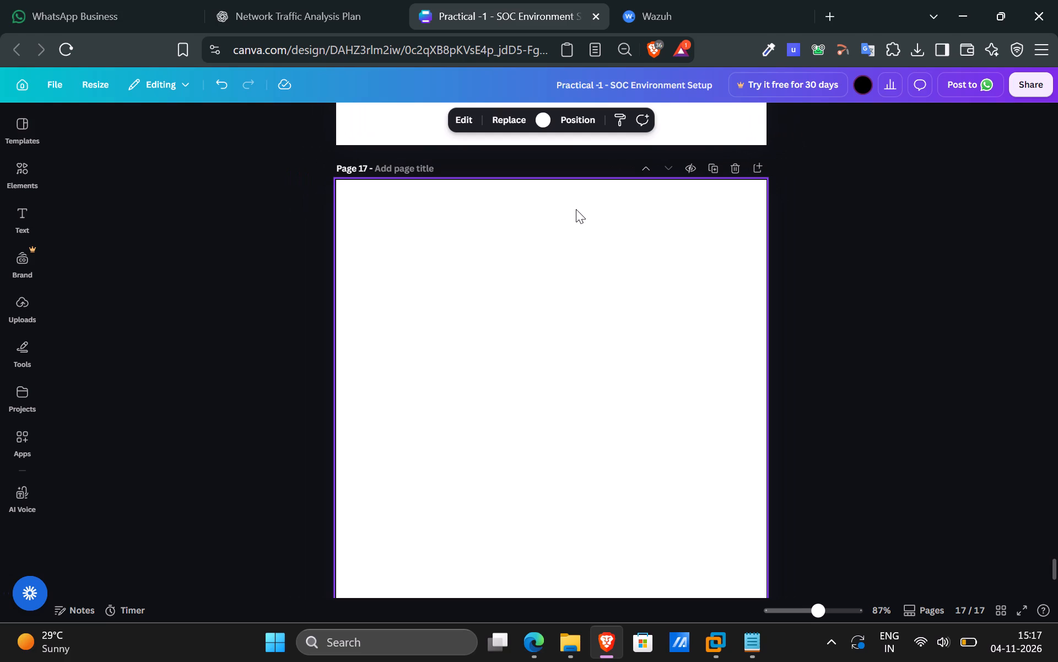
pyautogui.click(386, 0)
pyautogui.scroll(-1, 457, 253)
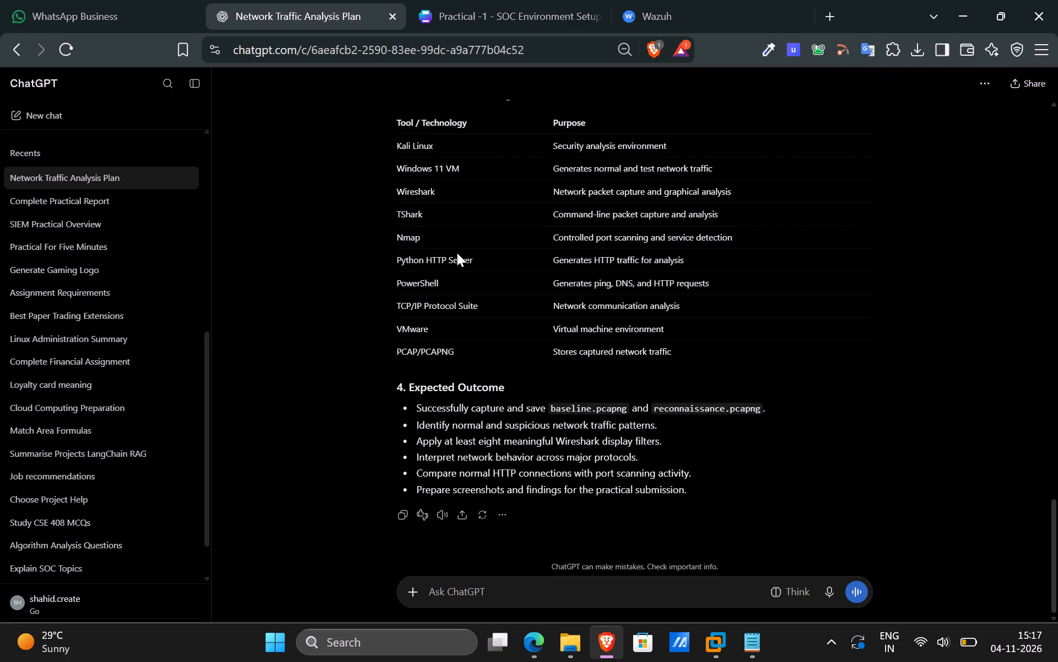
pyautogui.scroll(2, 457, 253)
pyautogui.scroll(-1, 457, 253)
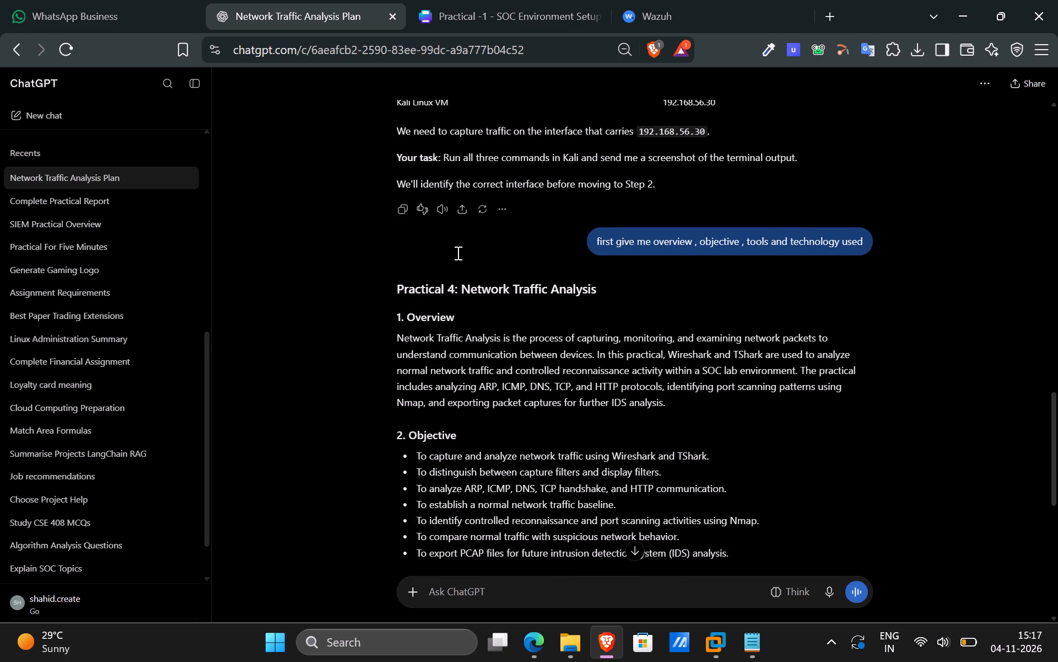
pyautogui.scroll(-1, 457, 253)
pyautogui.scroll(7, 457, 253)
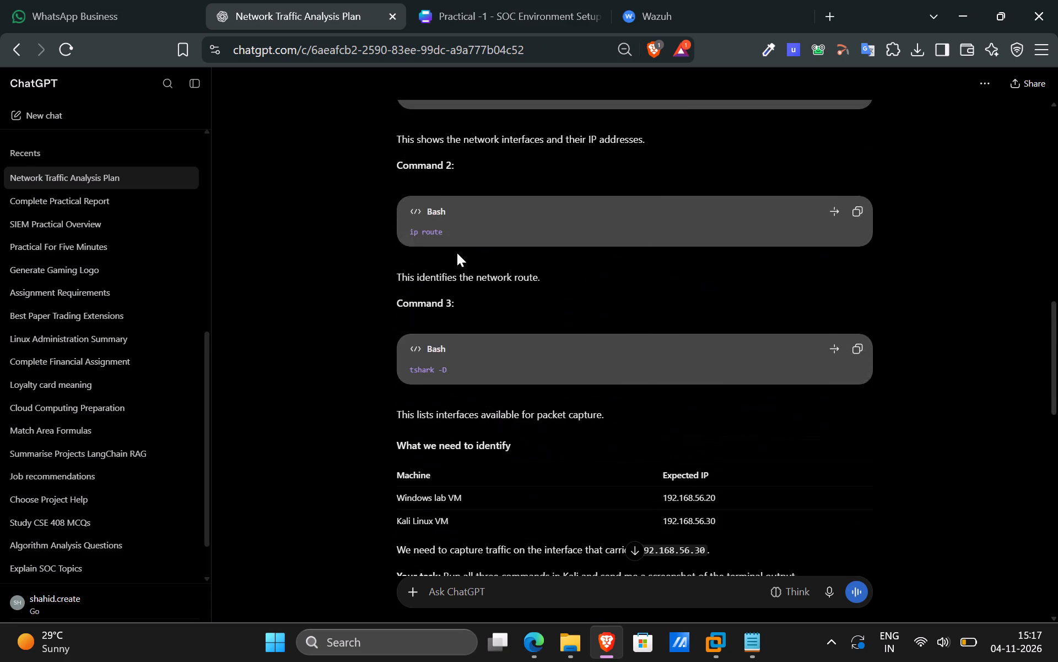
pyautogui.scroll(2, 457, 253)
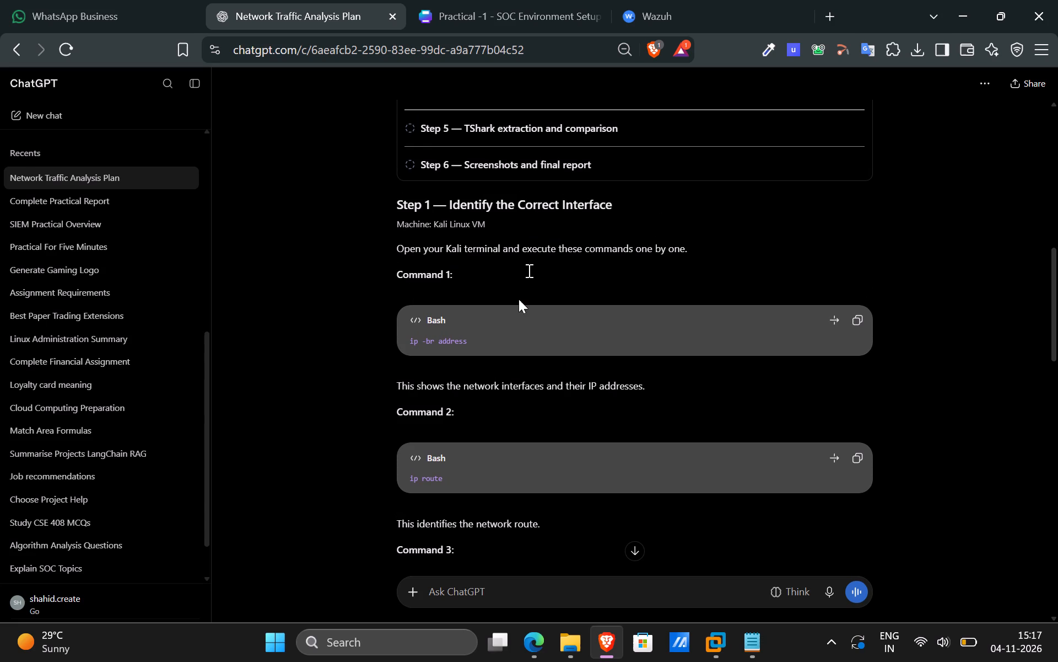
pyautogui.click(862, 317)
pyautogui.click(725, 630)
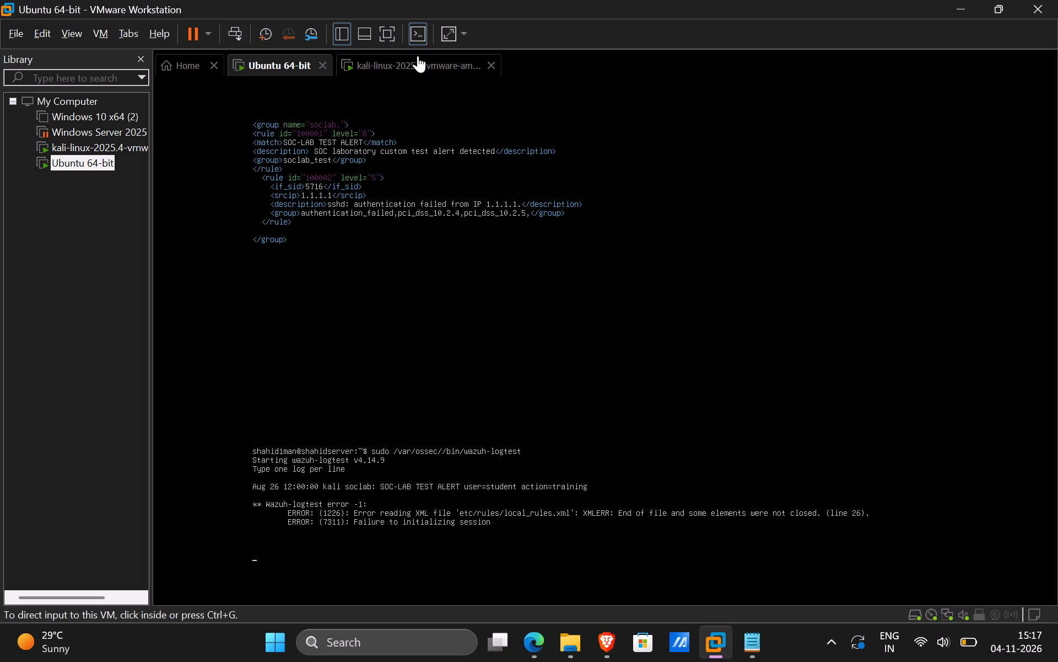
pyautogui.click(413, 64)
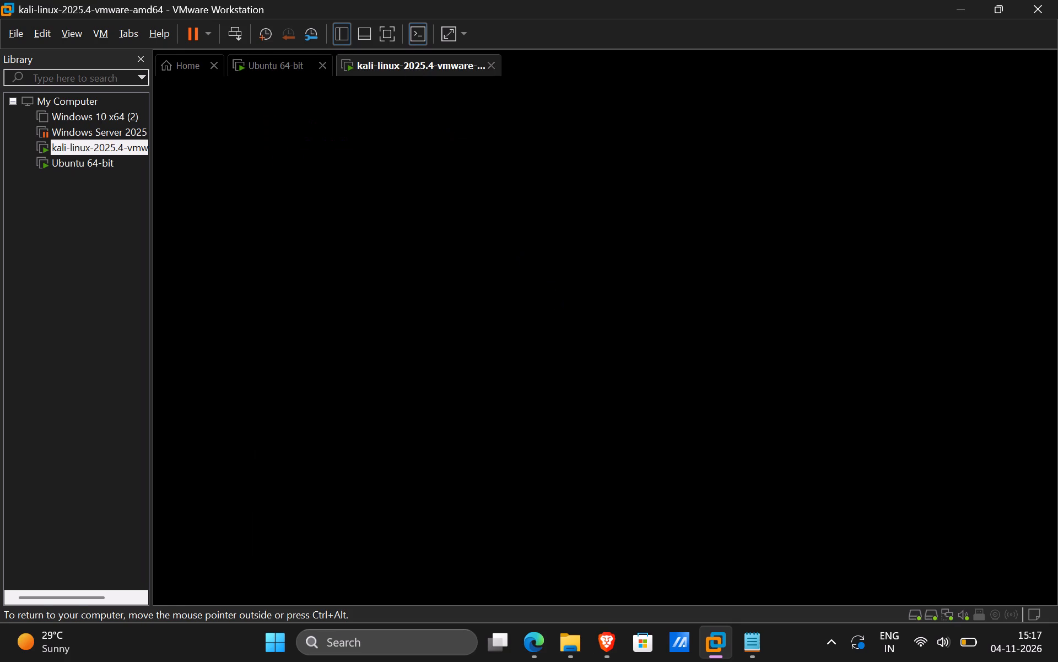
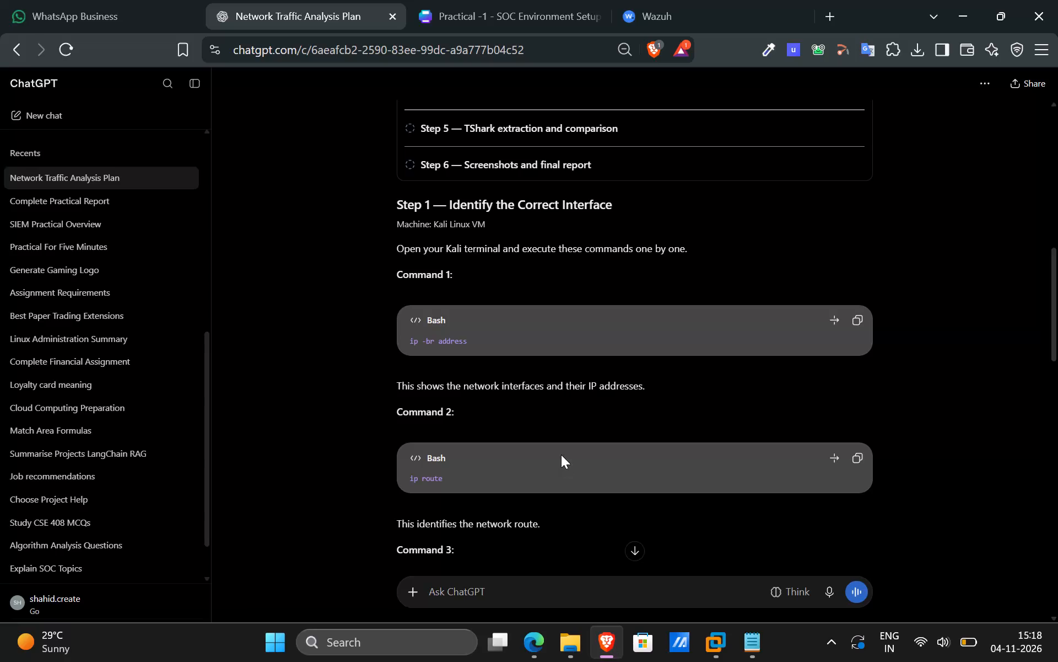
# Run ChatGPT's three Step 1 commands one by one in the Kali terminal: "ip -br address", "ip route" and "tshark -D".
pyautogui.click(856, 321)
pyautogui.click(724, 654)
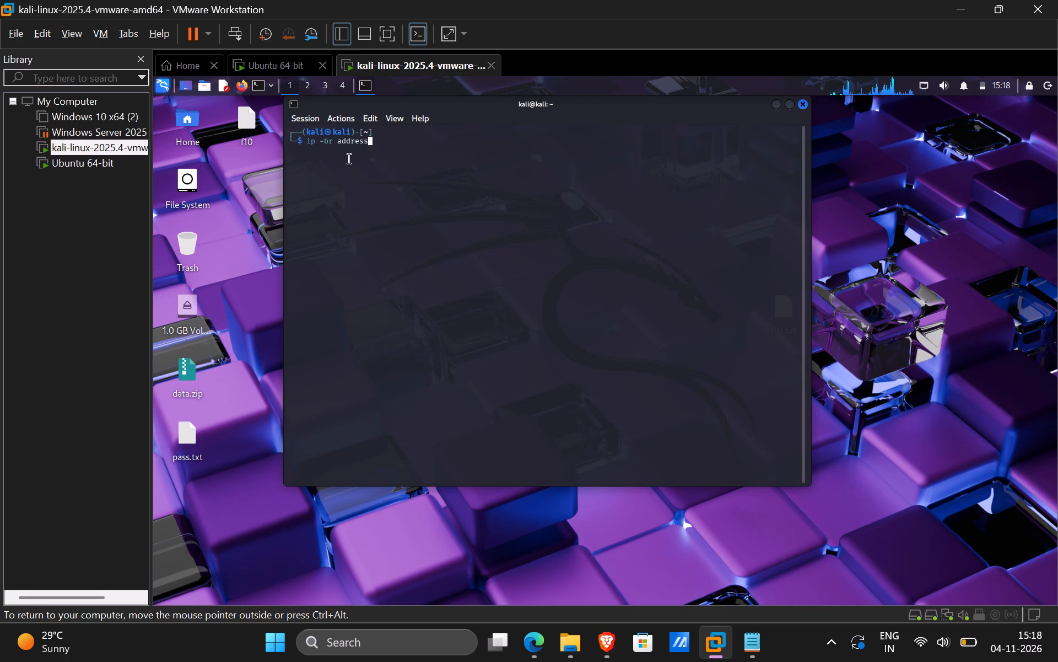
pyautogui.click(610, 634)
pyautogui.click(852, 457)
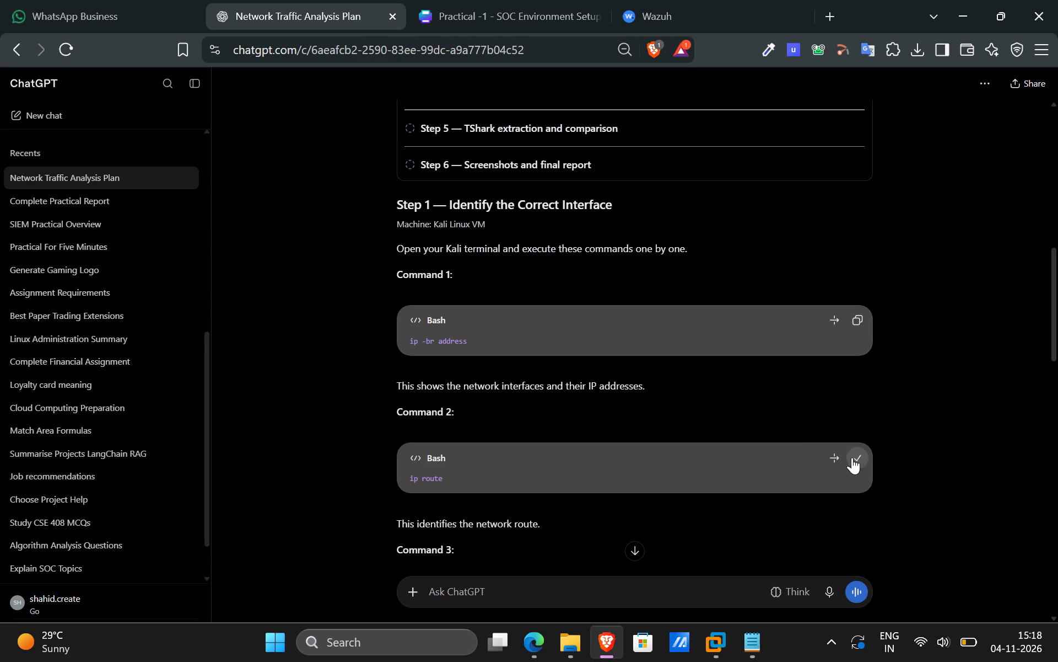
pyautogui.click(719, 638)
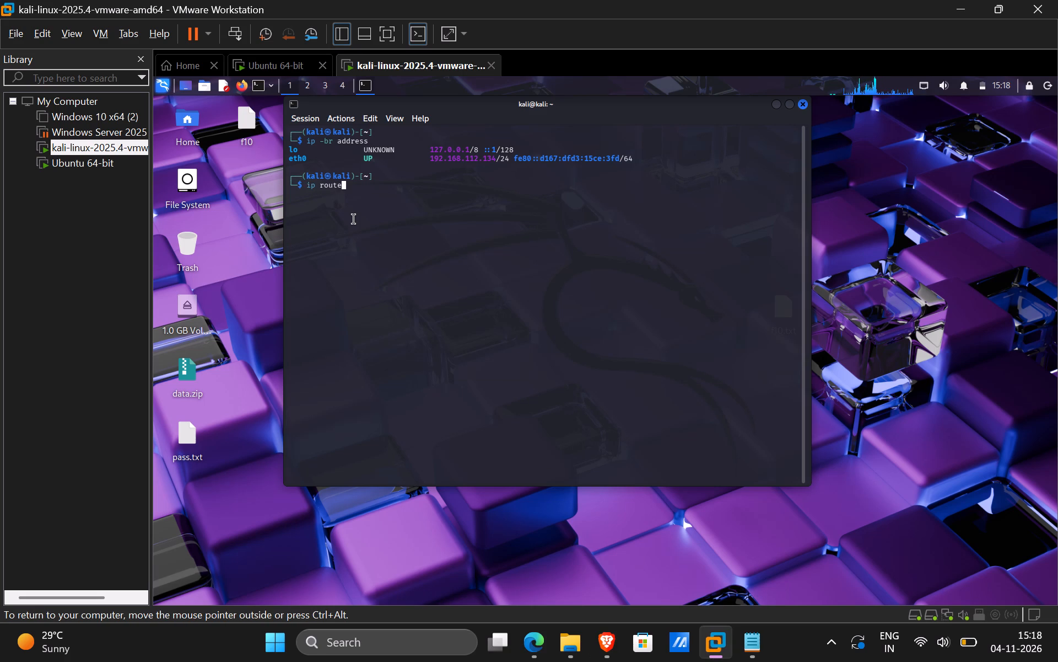
pyautogui.click(612, 661)
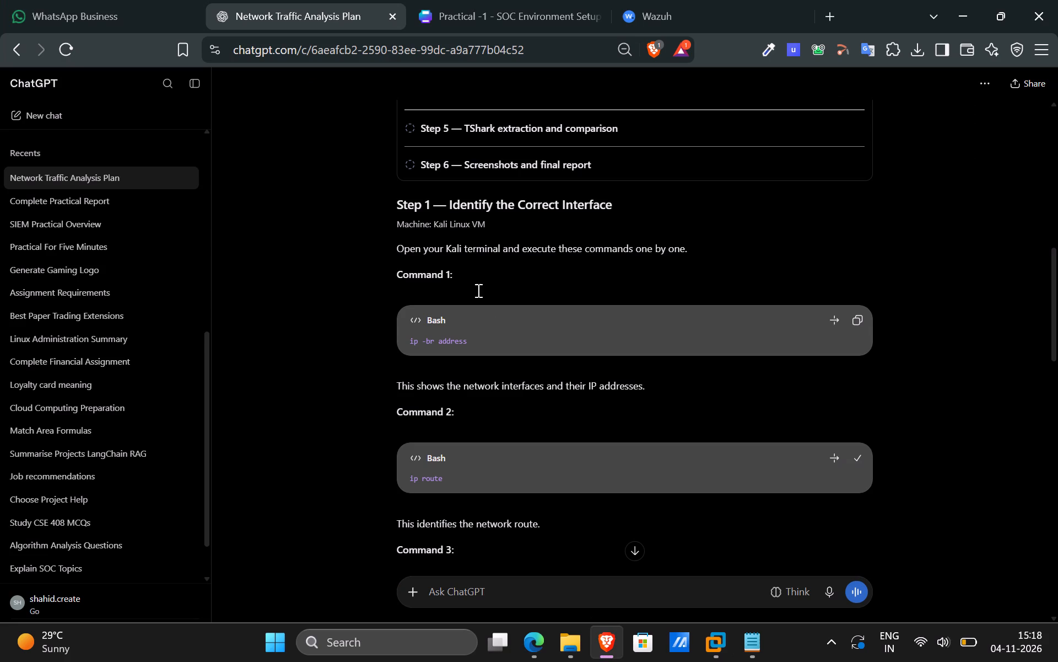
pyautogui.scroll(-3, 722, 468)
pyautogui.click(857, 343)
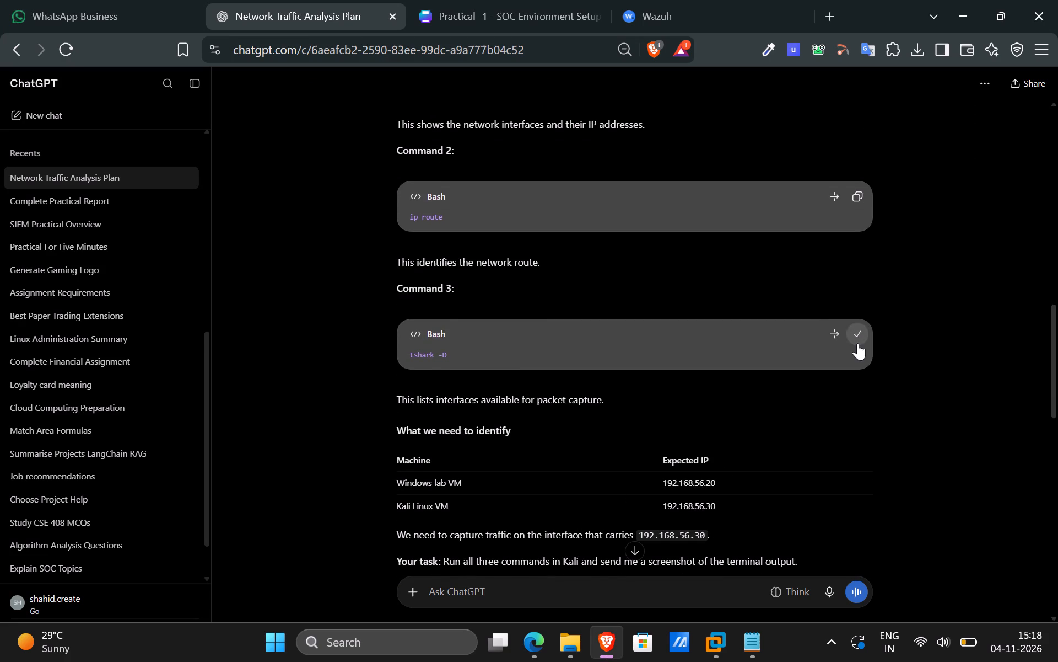
pyautogui.click(716, 654)
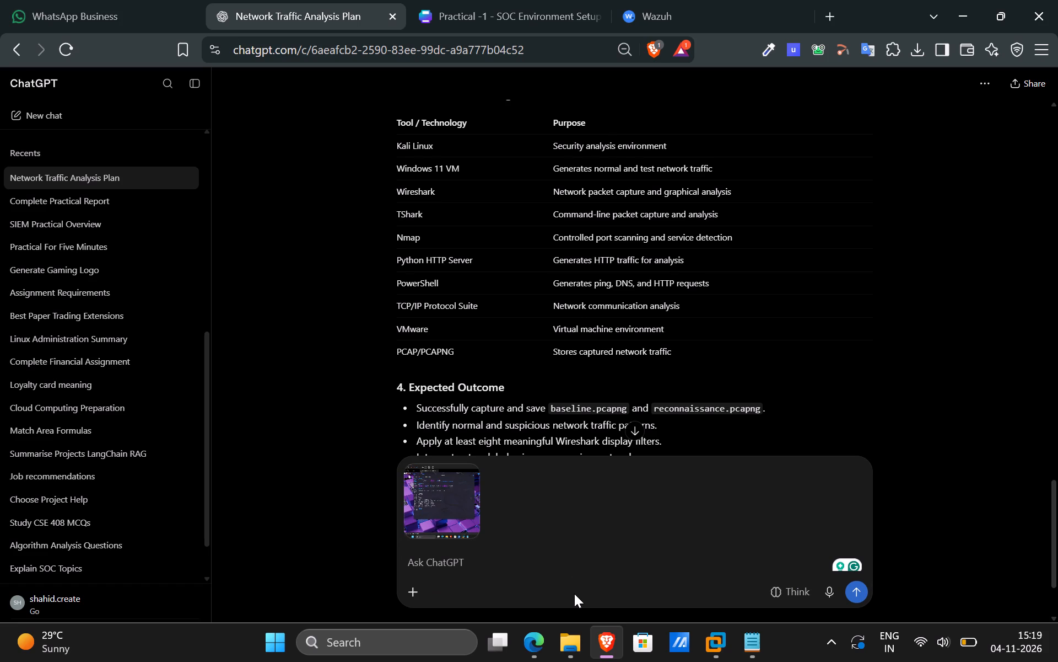
# Review the earlier practicals in the Canva report, especially how Practical 2's Phase 1 page combines heading, description, screenshot and findings.
pyautogui.click(508, 0)
pyautogui.scroll(8, 535, 308)
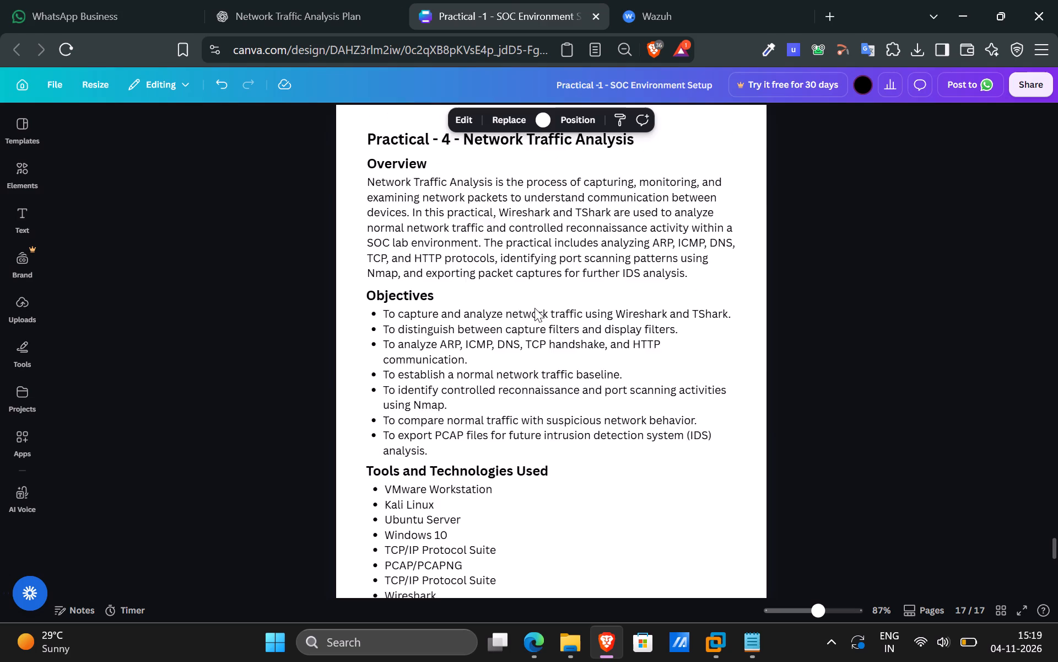
pyautogui.scroll(19, 535, 308)
pyautogui.scroll(5, 535, 308)
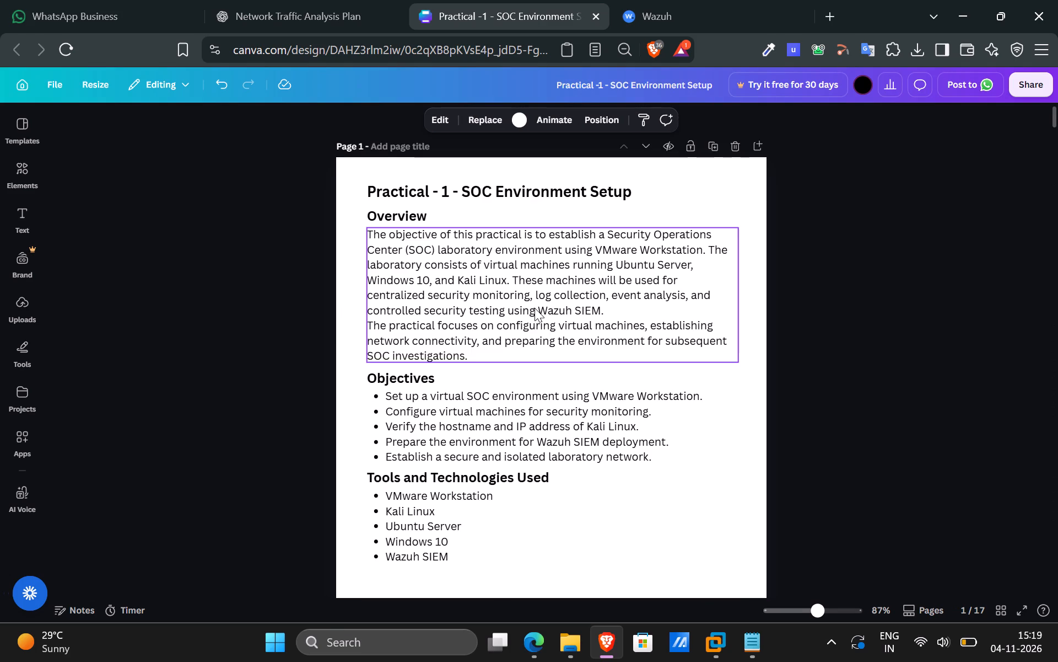
pyautogui.scroll(2, 535, 308)
pyautogui.scroll(-12, 535, 308)
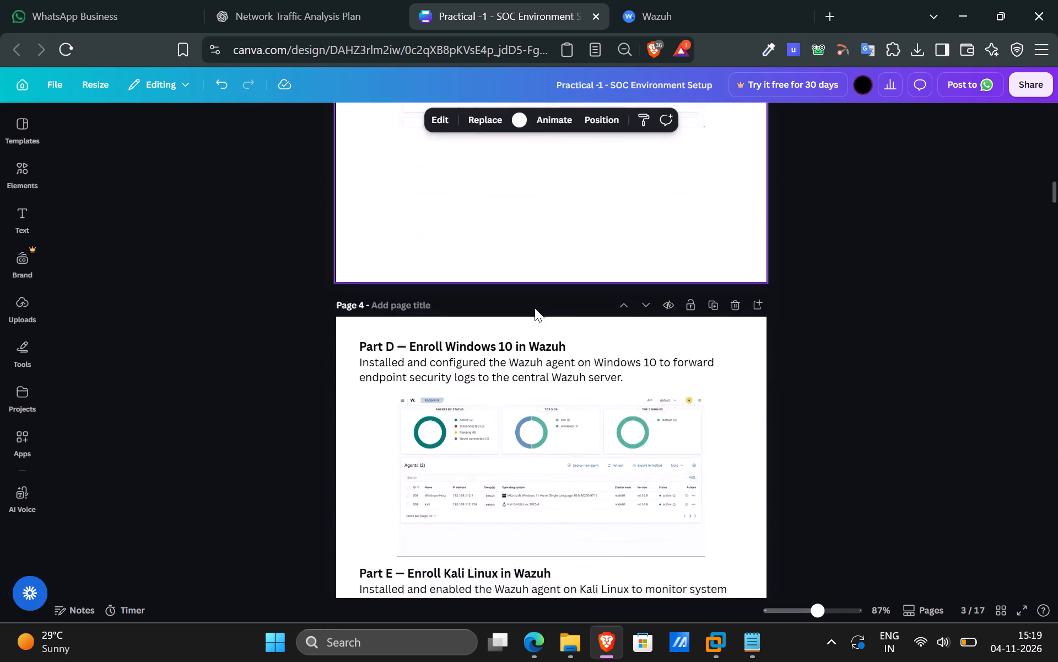
pyautogui.scroll(-14, 535, 308)
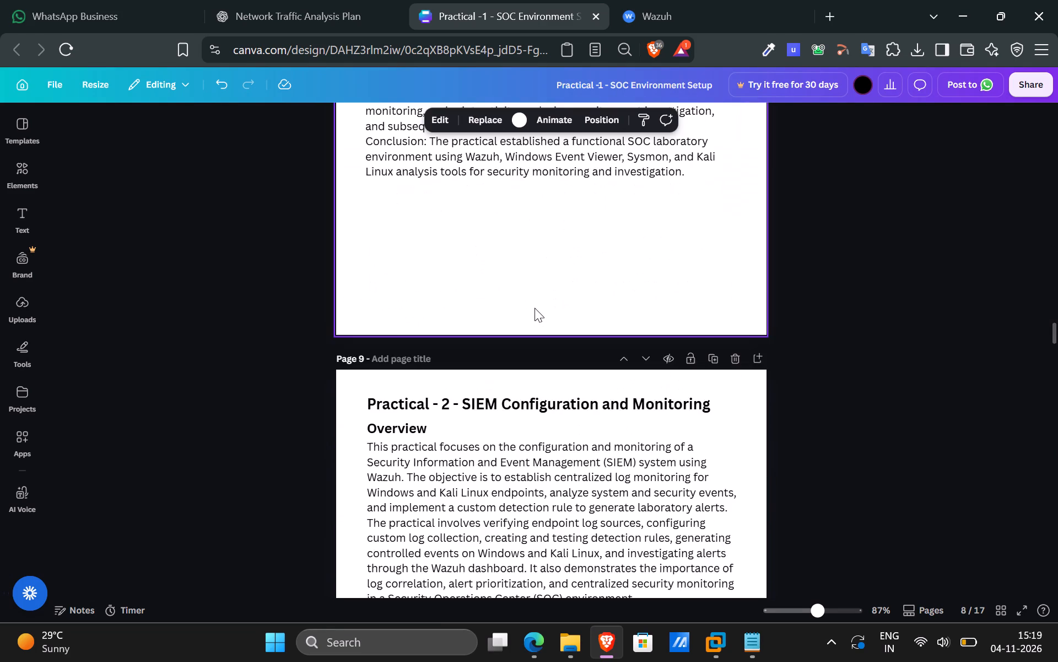
pyautogui.scroll(-5, 535, 308)
pyautogui.scroll(1, 535, 308)
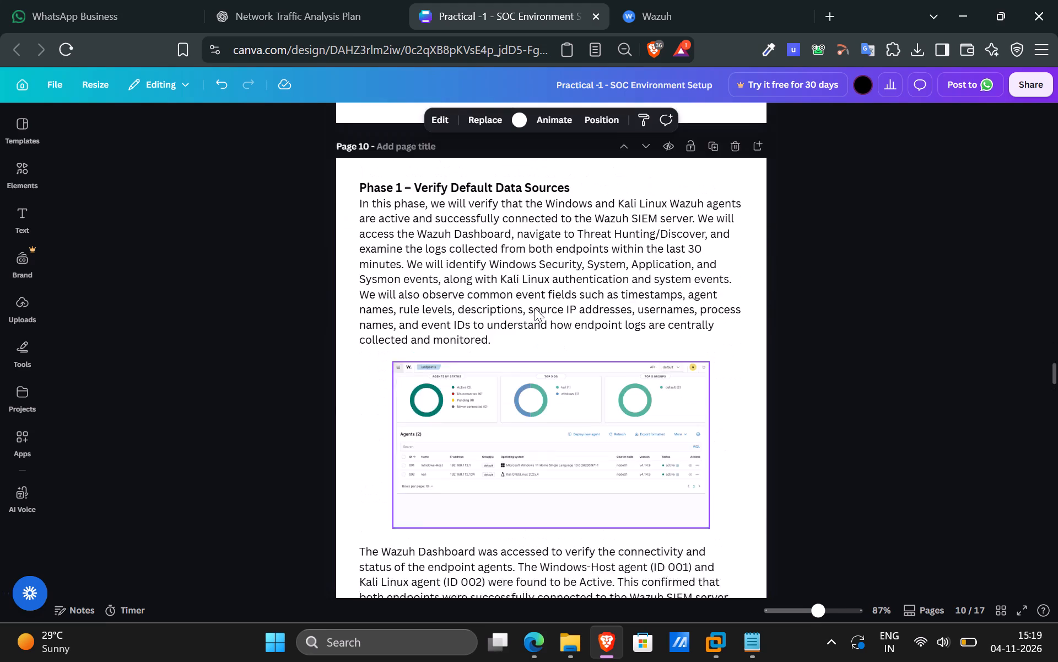
pyautogui.scroll(1, 535, 308)
pyautogui.scroll(-3, 535, 308)
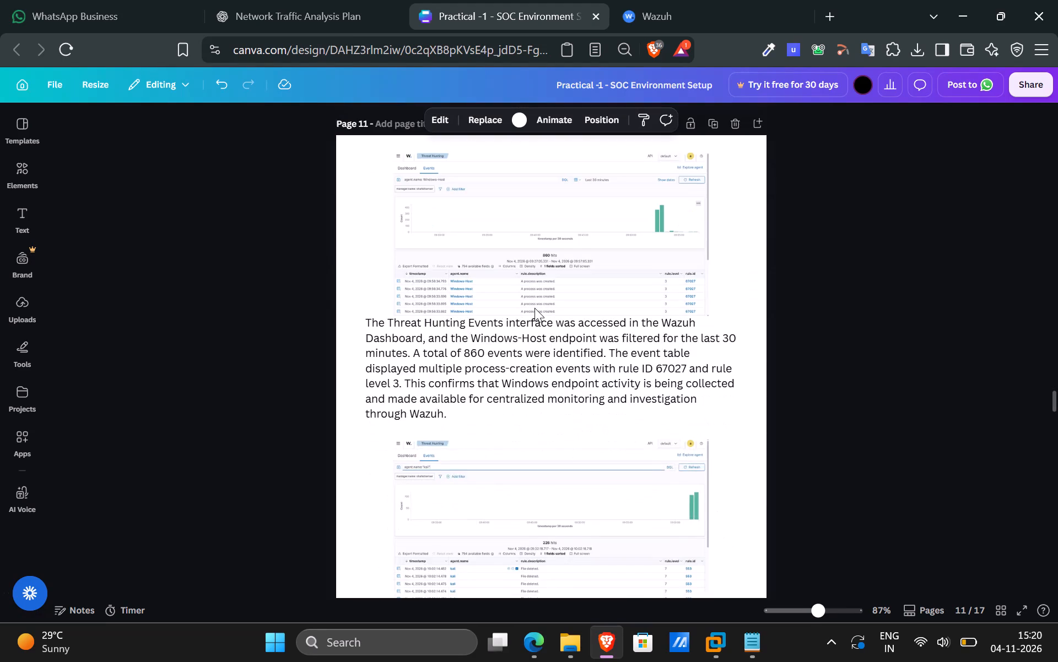
pyautogui.scroll(5, 535, 308)
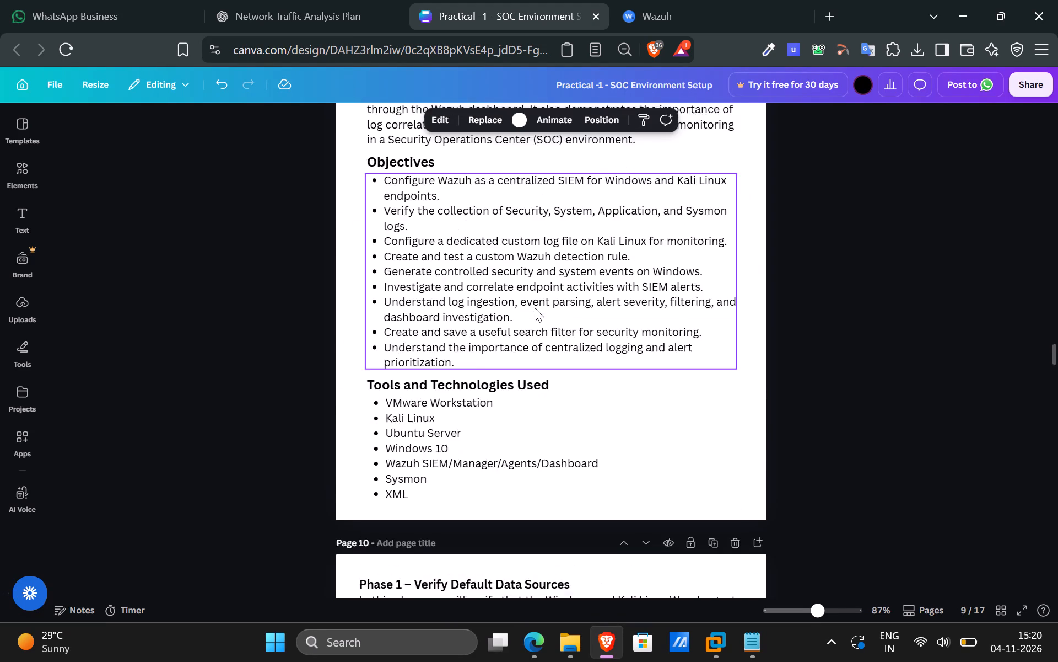
pyautogui.scroll(-2, 535, 308)
pyautogui.scroll(1, 535, 308)
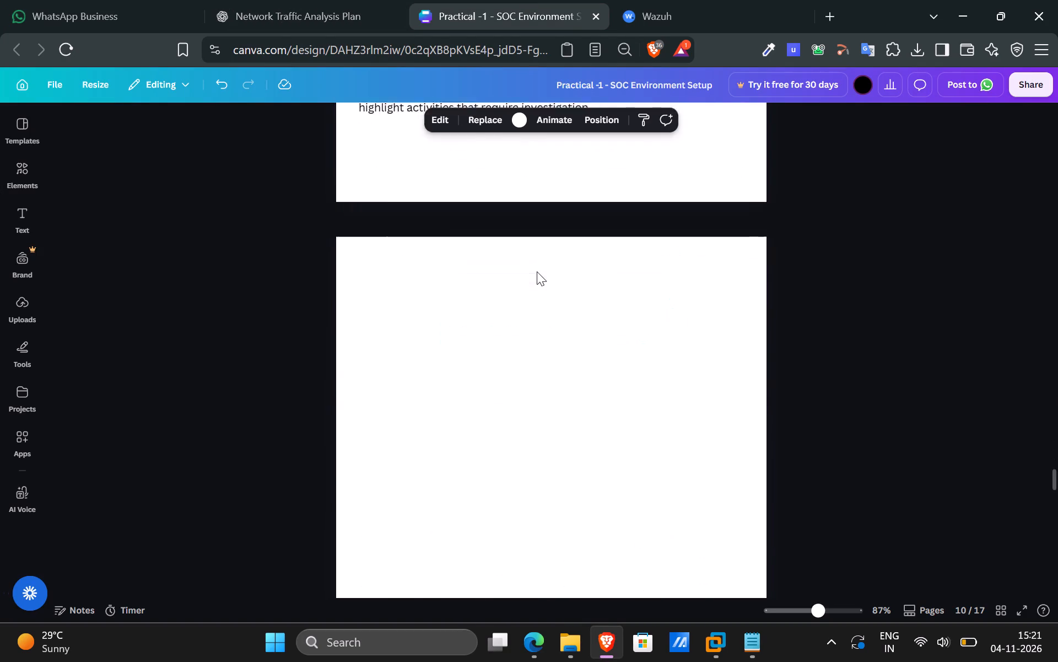
pyautogui.scroll(-8, 537, 271)
pyautogui.scroll(4, 537, 271)
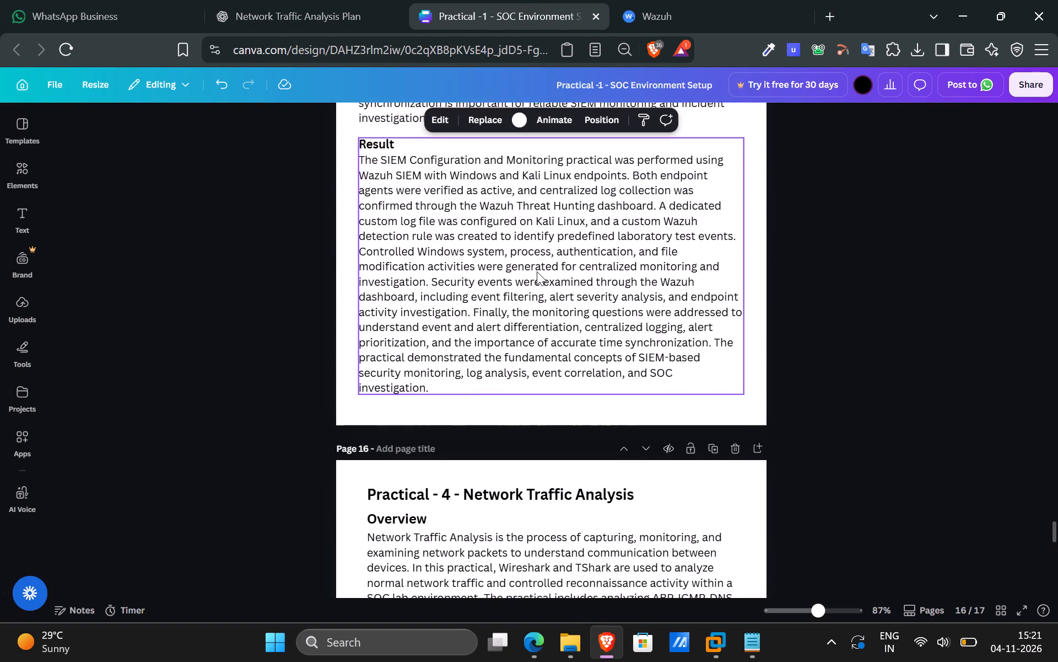
pyautogui.scroll(4, 537, 271)
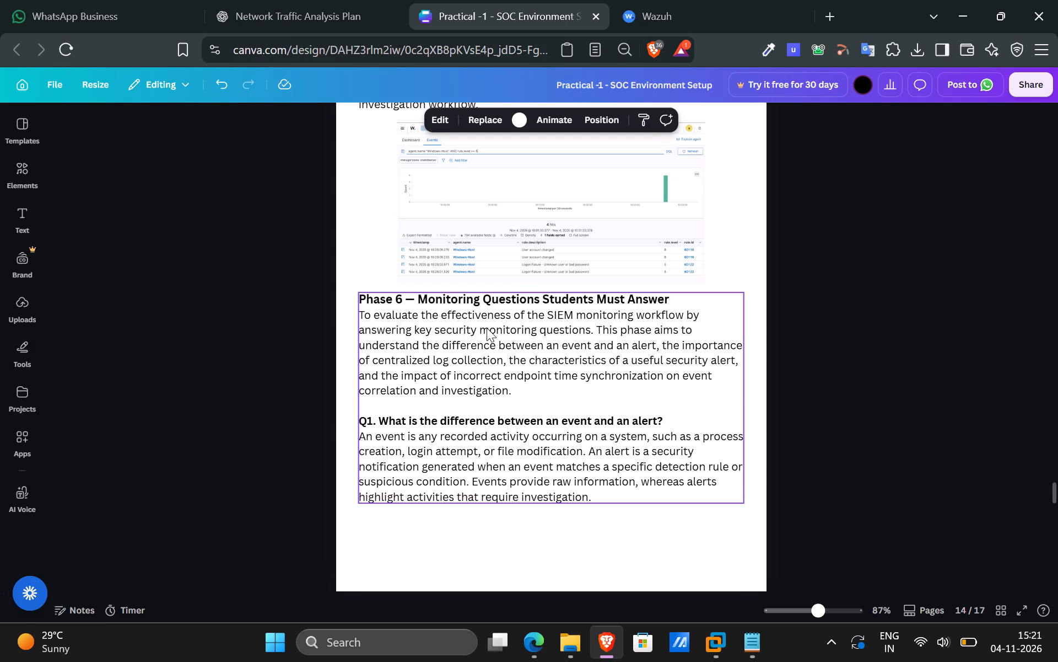
pyautogui.scroll(2, 487, 328)
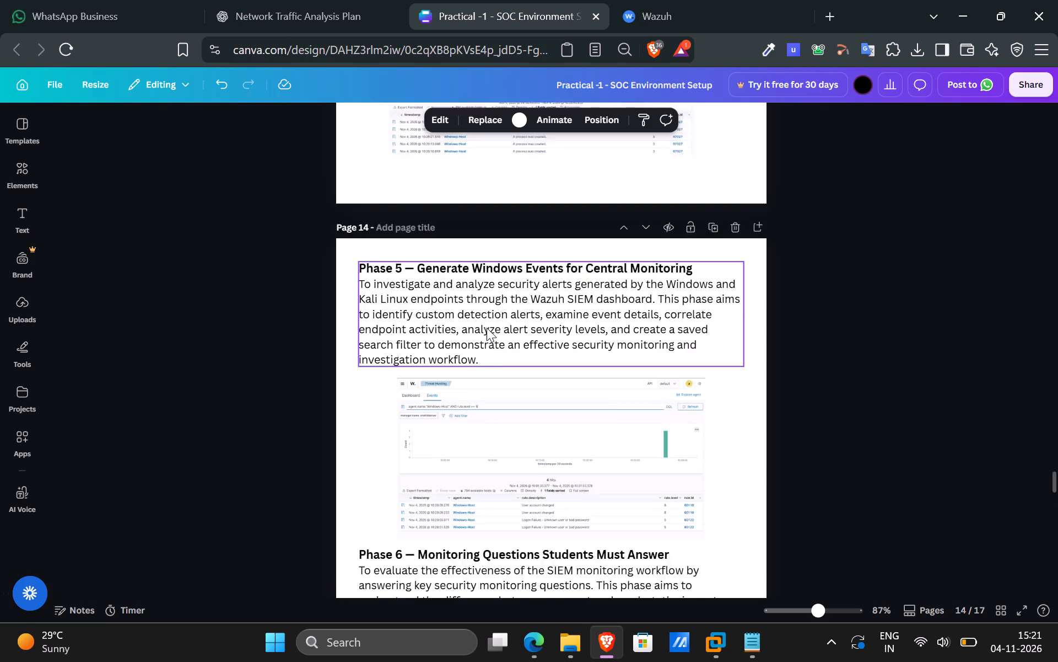
pyautogui.scroll(1, 487, 328)
pyautogui.click(481, 359)
pyautogui.click(589, 303)
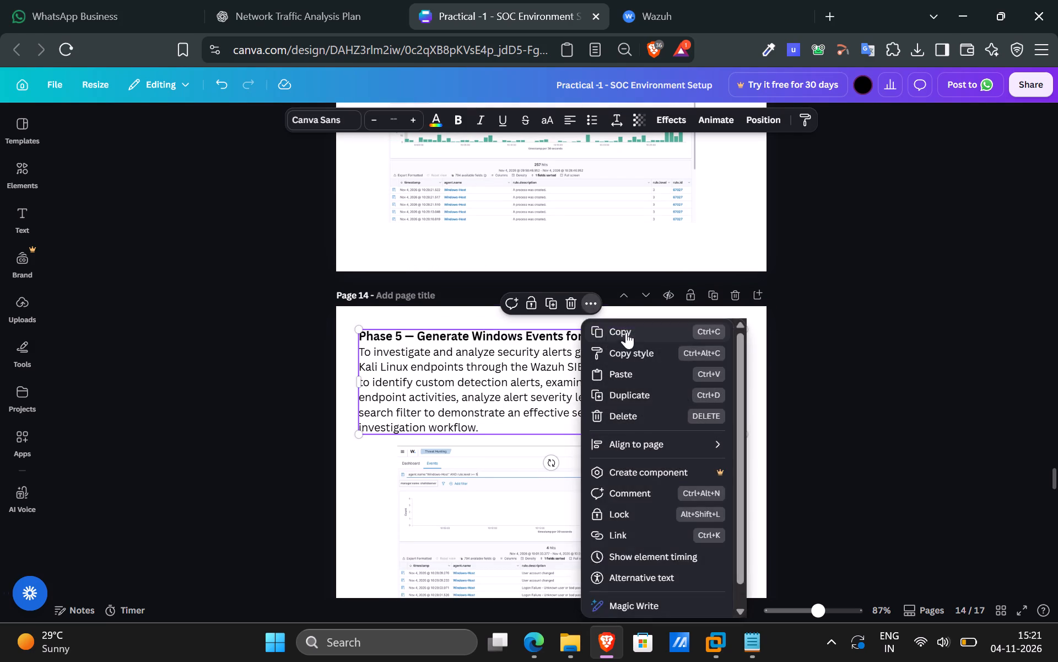
pyautogui.click(631, 337)
pyautogui.scroll(-9, 631, 337)
pyautogui.scroll(1, 631, 337)
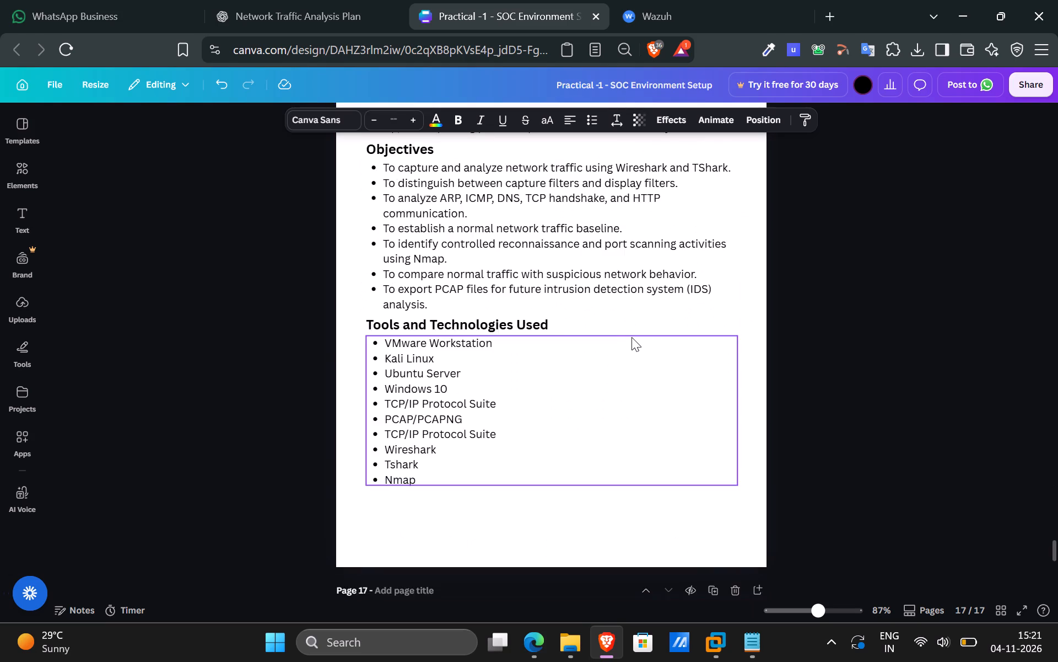
pyautogui.scroll(1, 631, 337)
pyautogui.scroll(-1, 631, 337)
pyautogui.rightClick(539, 316)
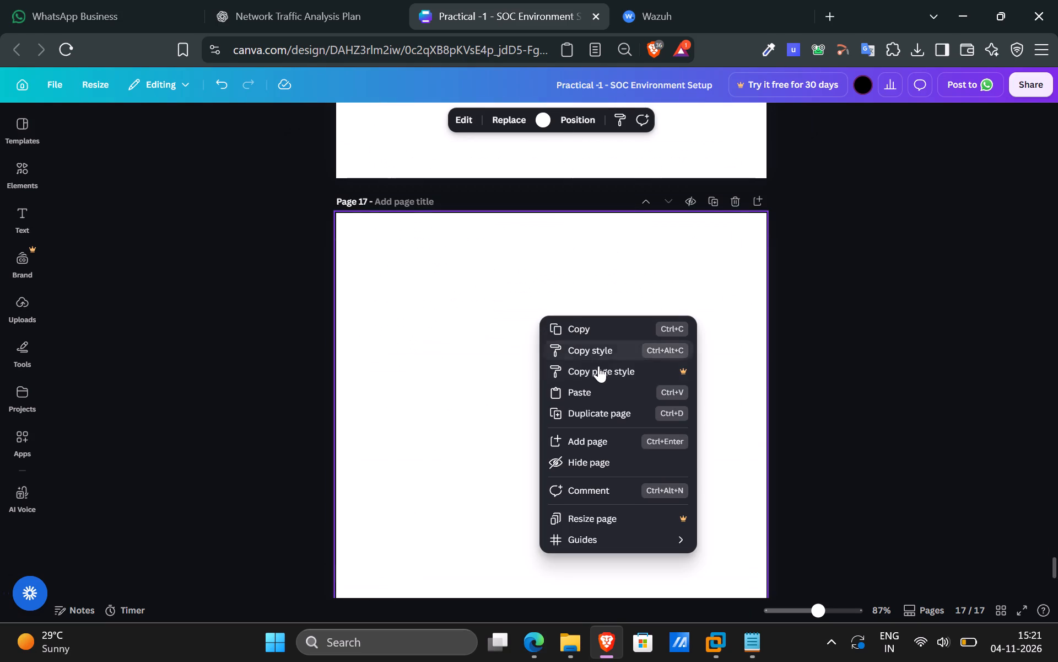
pyautogui.click(604, 387)
# Replace all text in page 17's pasted text box with the Step 1 overview paragraph, recopied from the ChatGPT chat.
pyautogui.click(513, 252)
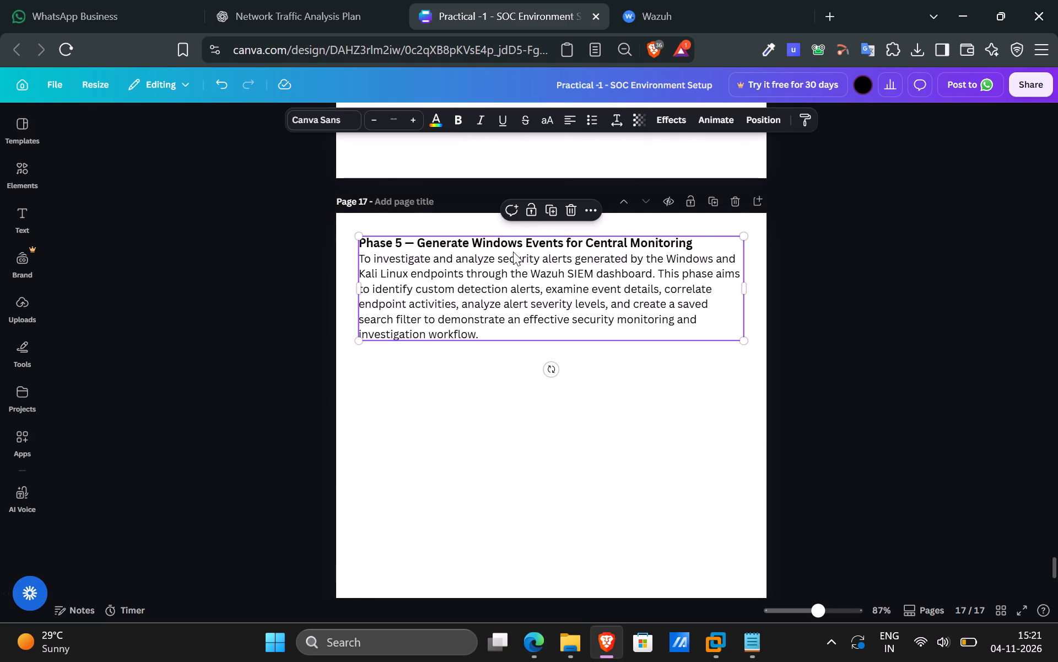
pyautogui.hotkey('ctrl', 'v')
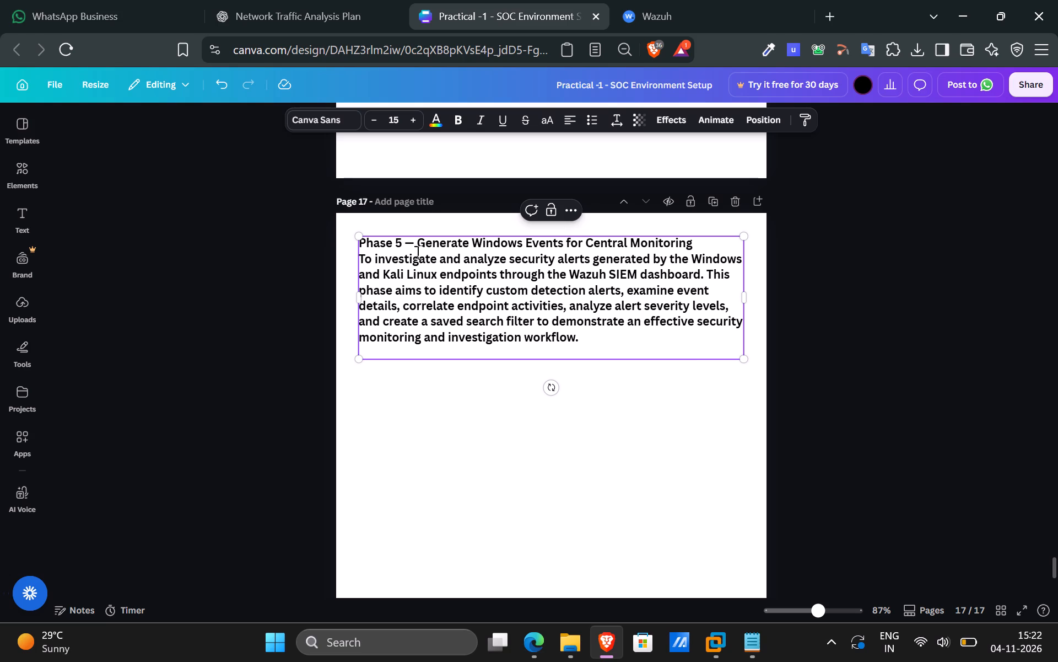
pyautogui.press('BackSpace')
pyautogui.click(273, 1)
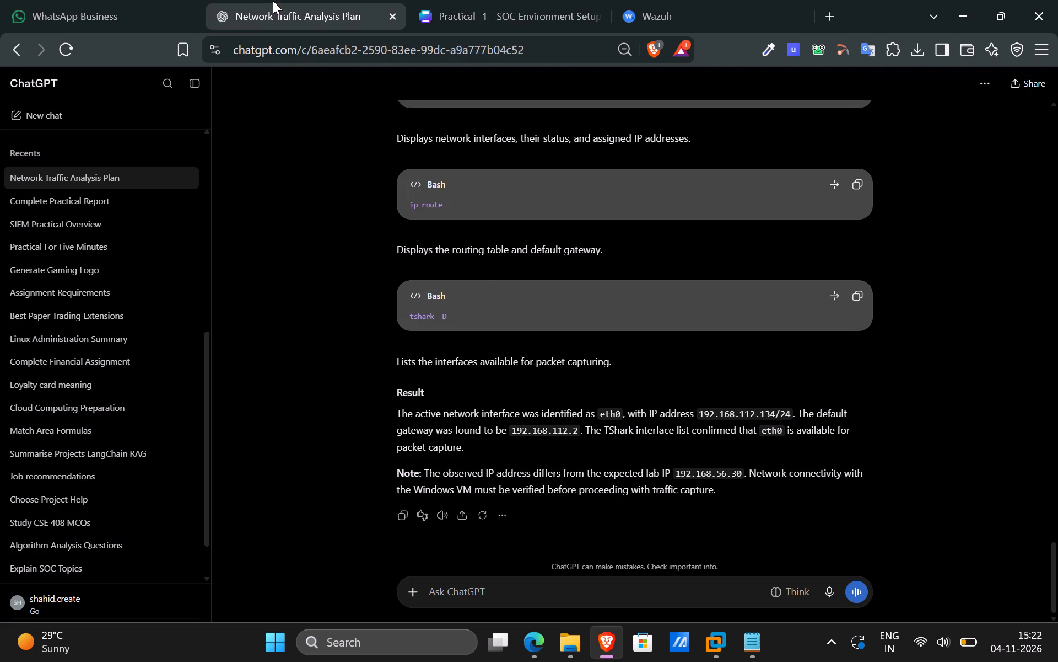
pyautogui.scroll(-1, 482, 284)
pyautogui.scroll(2, 461, 323)
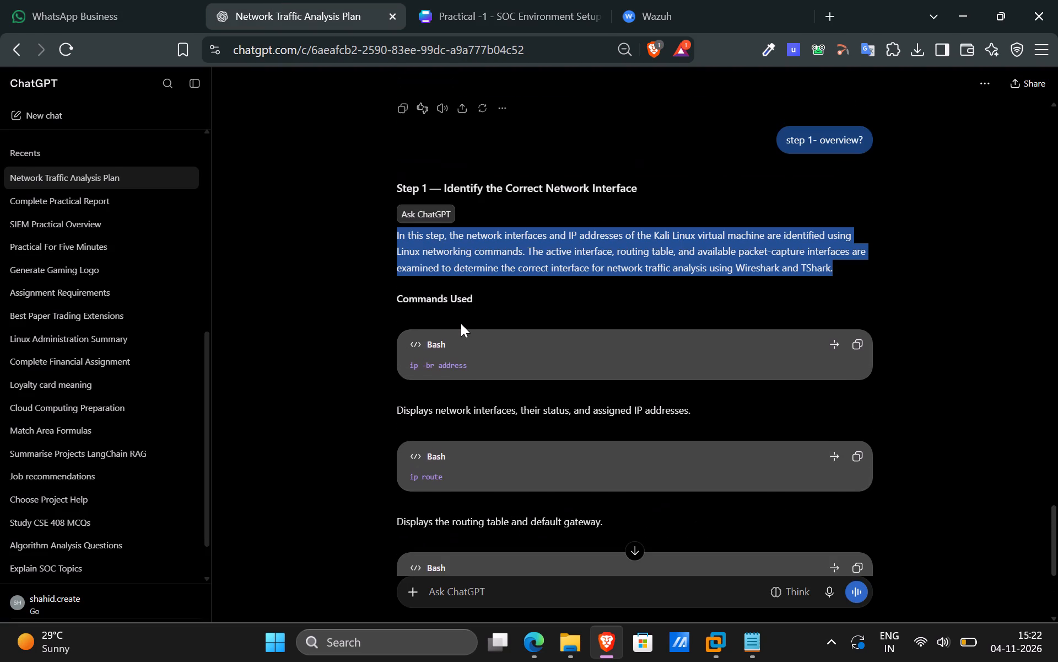
pyautogui.hotkey('ctrl', 'c')
pyautogui.click(511, 0)
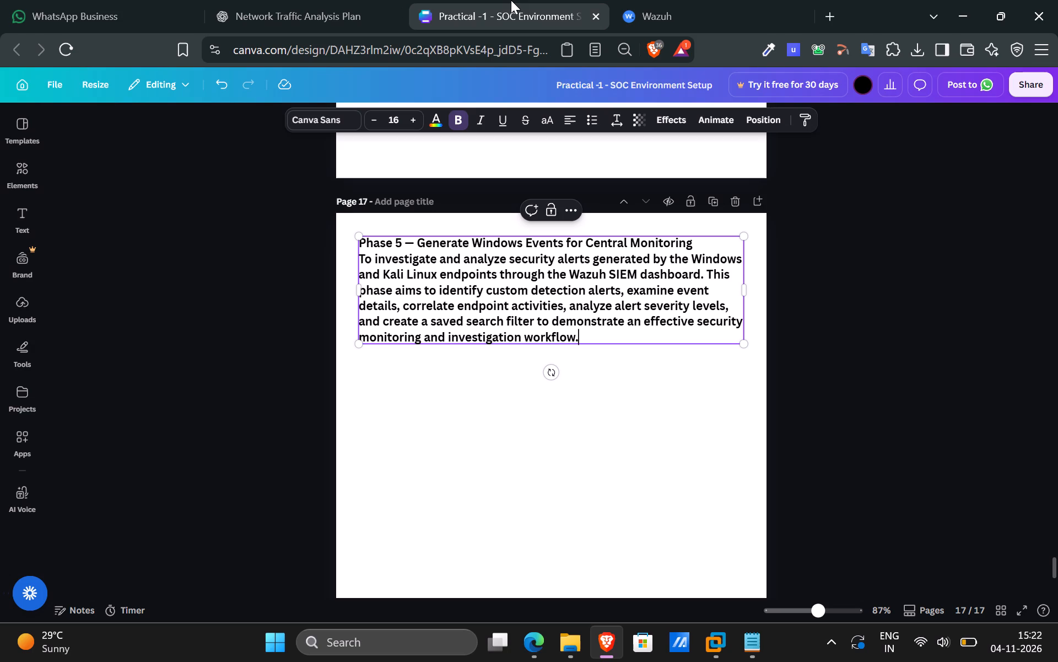
pyautogui.click(492, 279)
pyautogui.hotkey('ctrl', 'a')
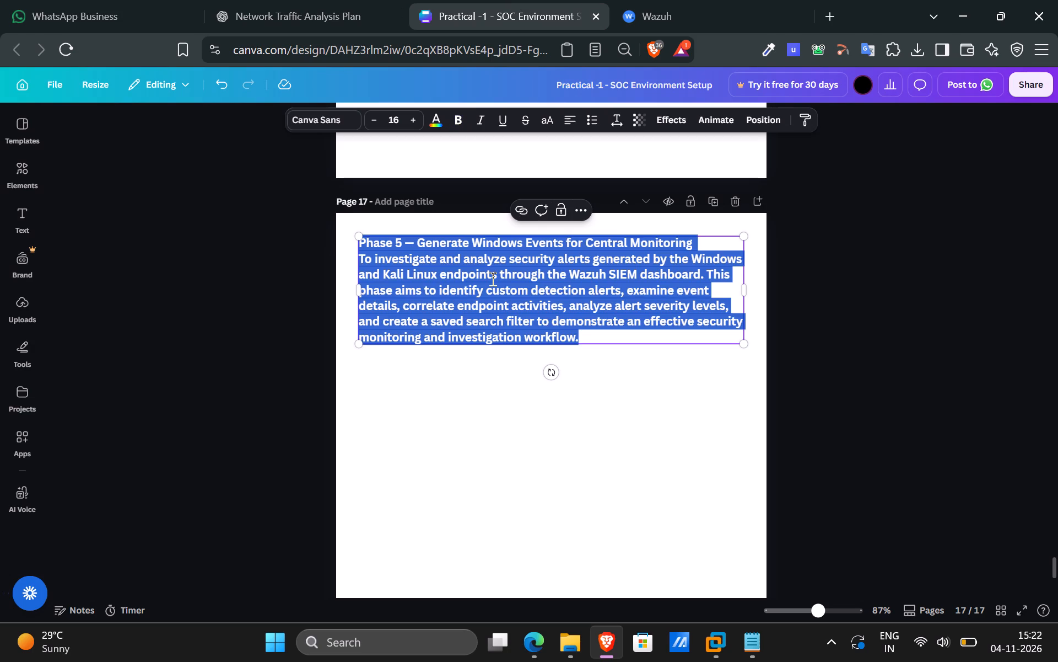
pyautogui.hotkey('ctrl', 'v')
# Start a heading with "Step -1 -" in front of the overview paragraph on page 17.
pyautogui.click(364, 246)
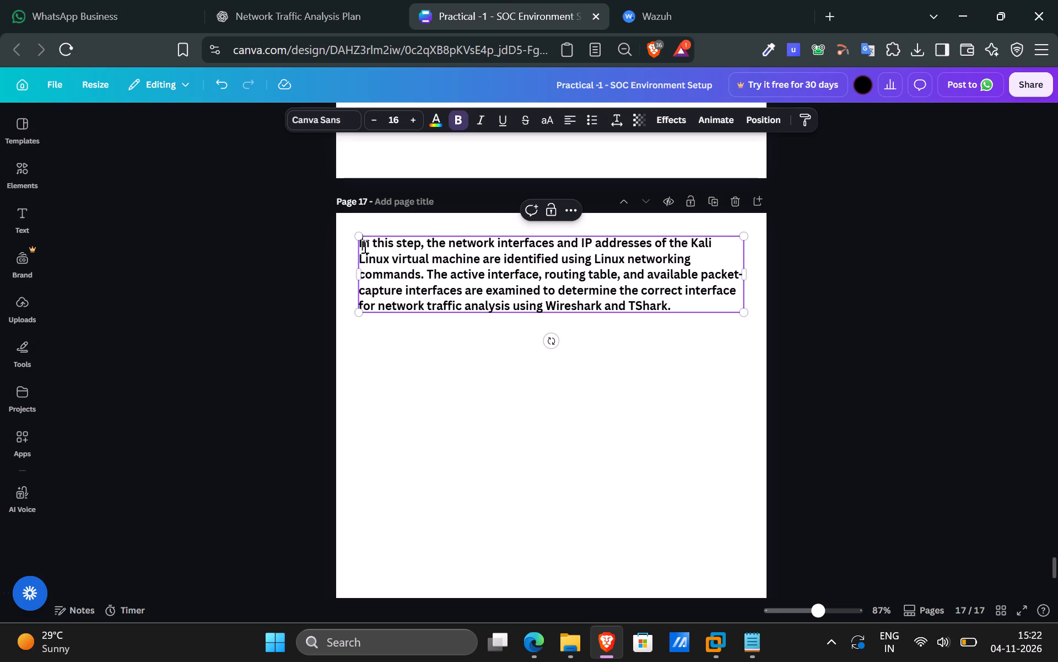
pyautogui.press('Left')
pyautogui.write('ar')
pyautogui.press('BackSpace')
pyautogui.press('BackSpace')
pyautogui.press('BackSpace')
pyautogui.write('Step')
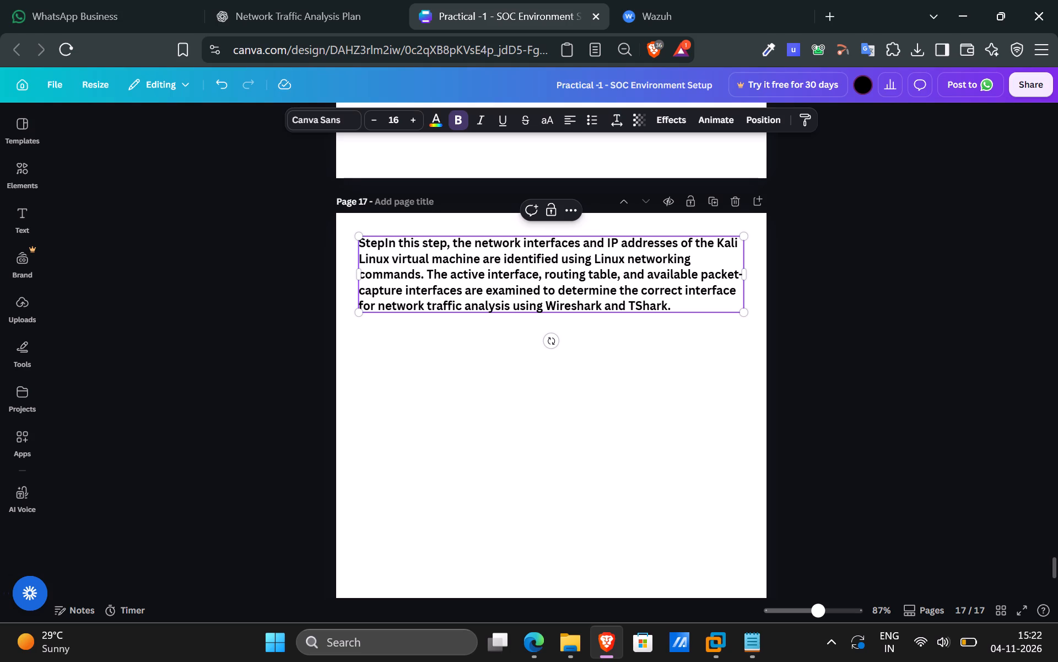
pyautogui.press('space')
pyautogui.write('0')
pyautogui.press('BackSpace')
pyautogui.write('-1')
pyautogui.press('space')
pyautogui.press('-')
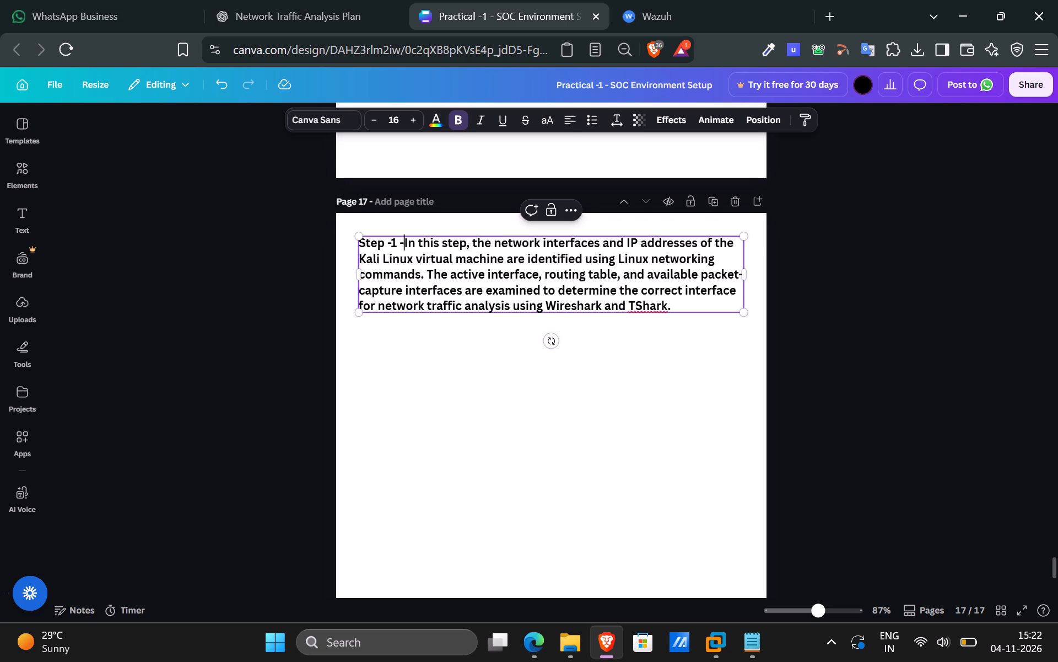
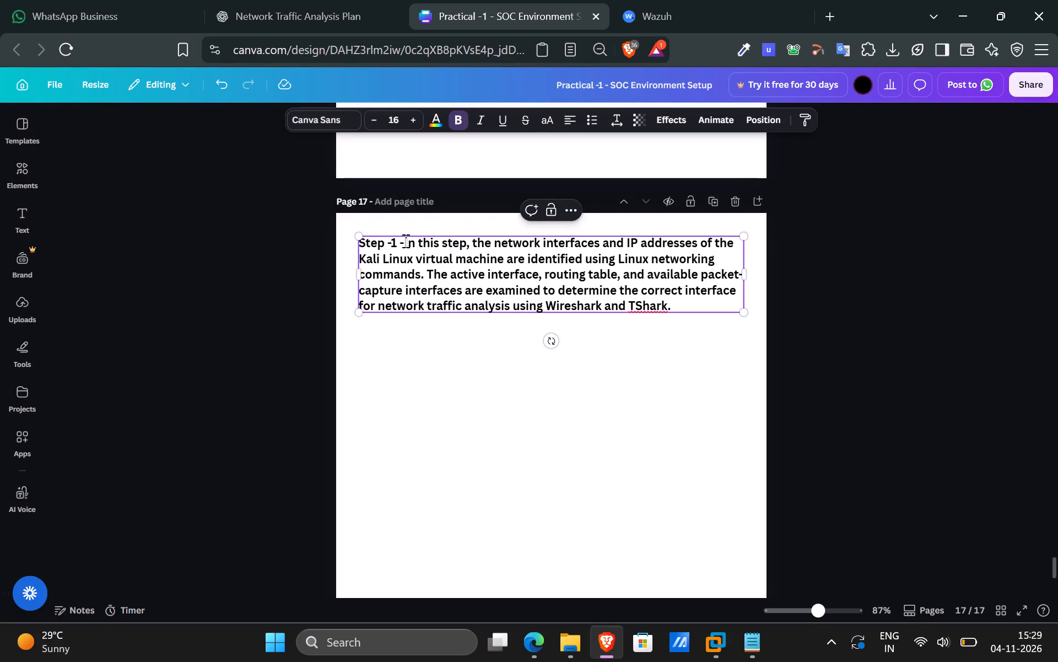
# Remove the bold formatting from the overview paragraph following "Step -1 -" on page 17, keeping only the heading bold.
pyautogui.moveTo(404, 241); pyautogui.dragTo(700, 305)
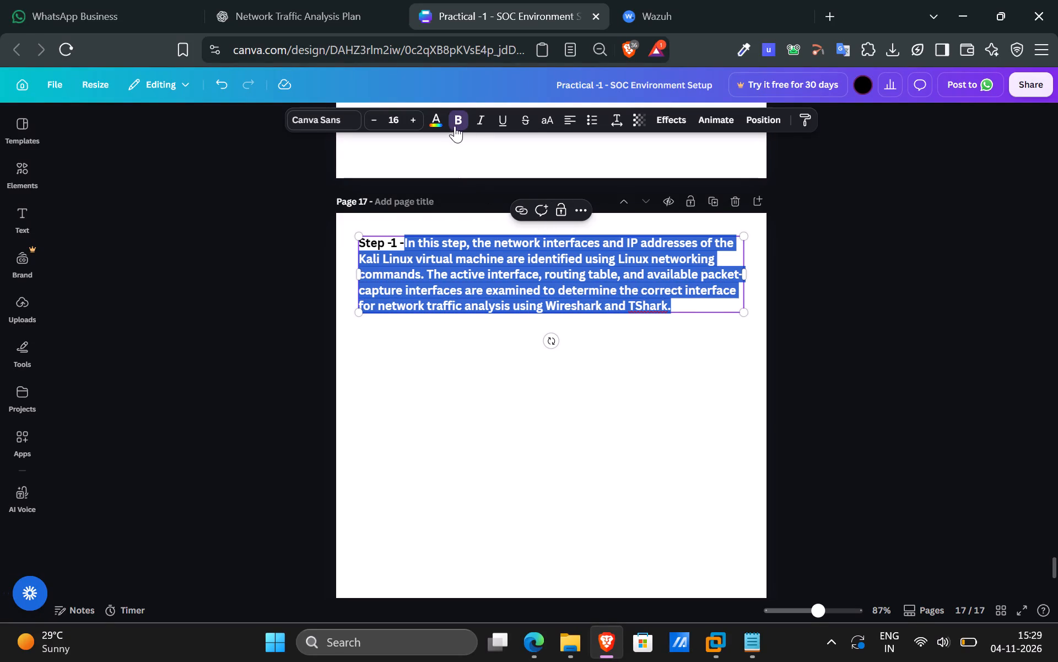
pyautogui.click(455, 124)
pyautogui.click(509, 263)
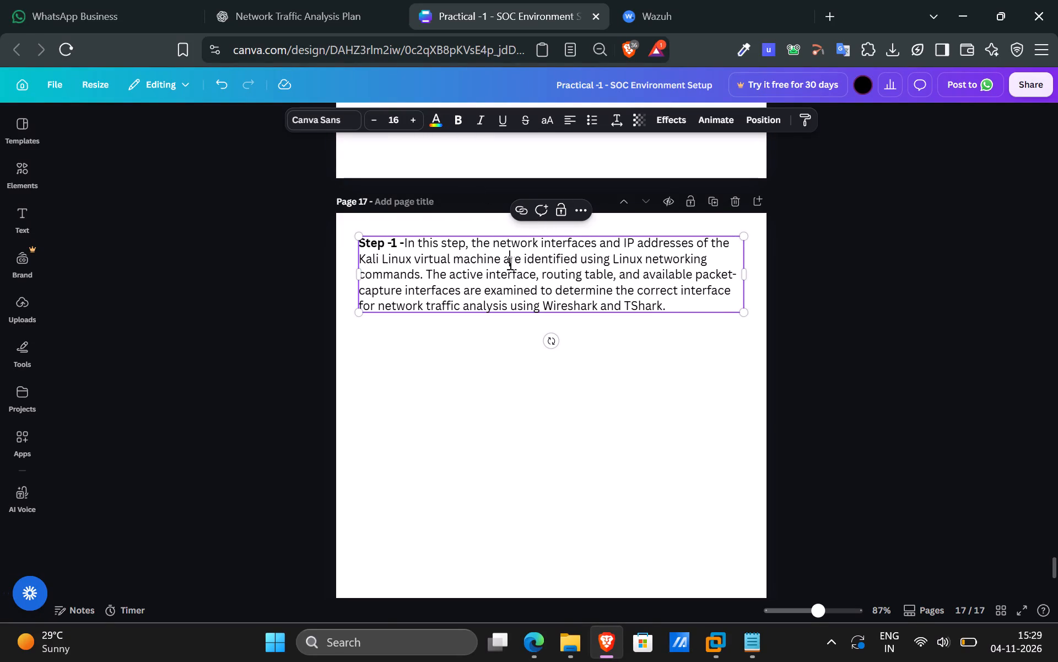
pyautogui.click(366, 0)
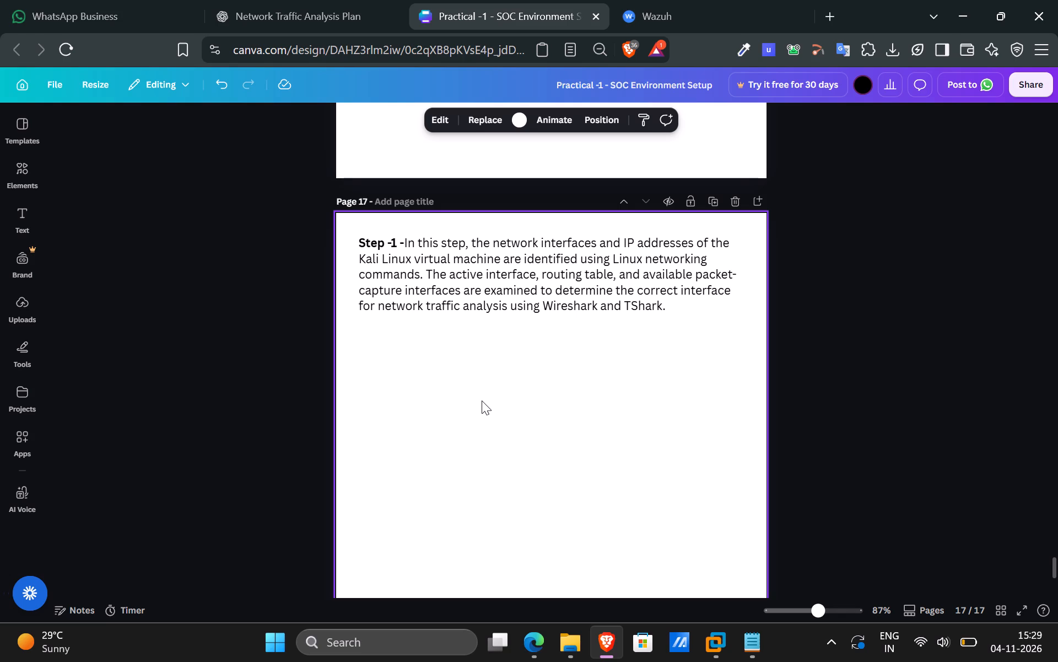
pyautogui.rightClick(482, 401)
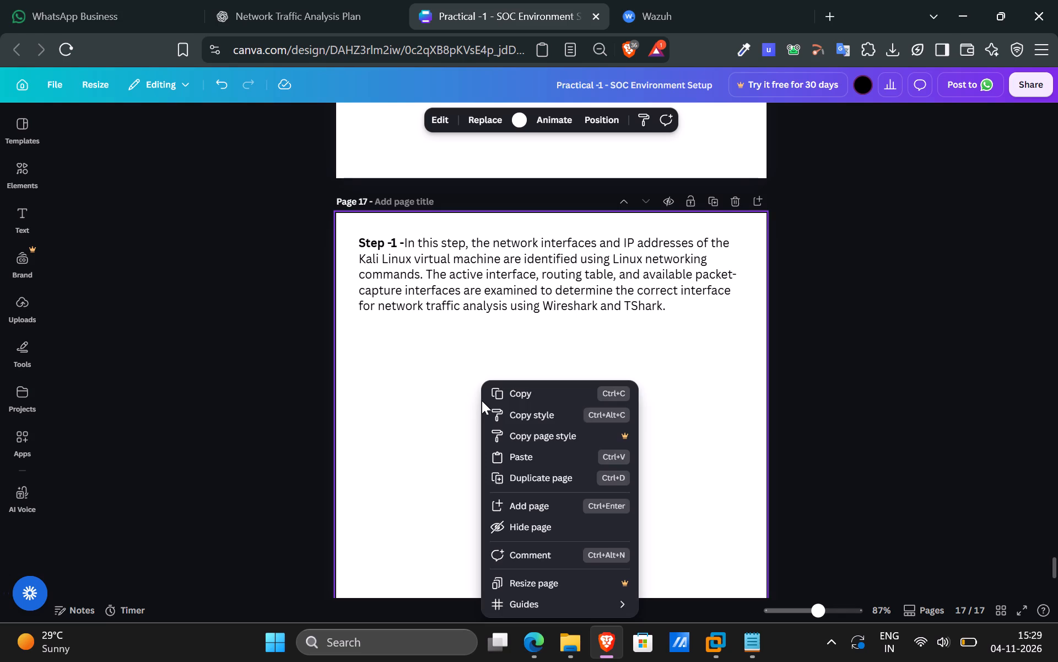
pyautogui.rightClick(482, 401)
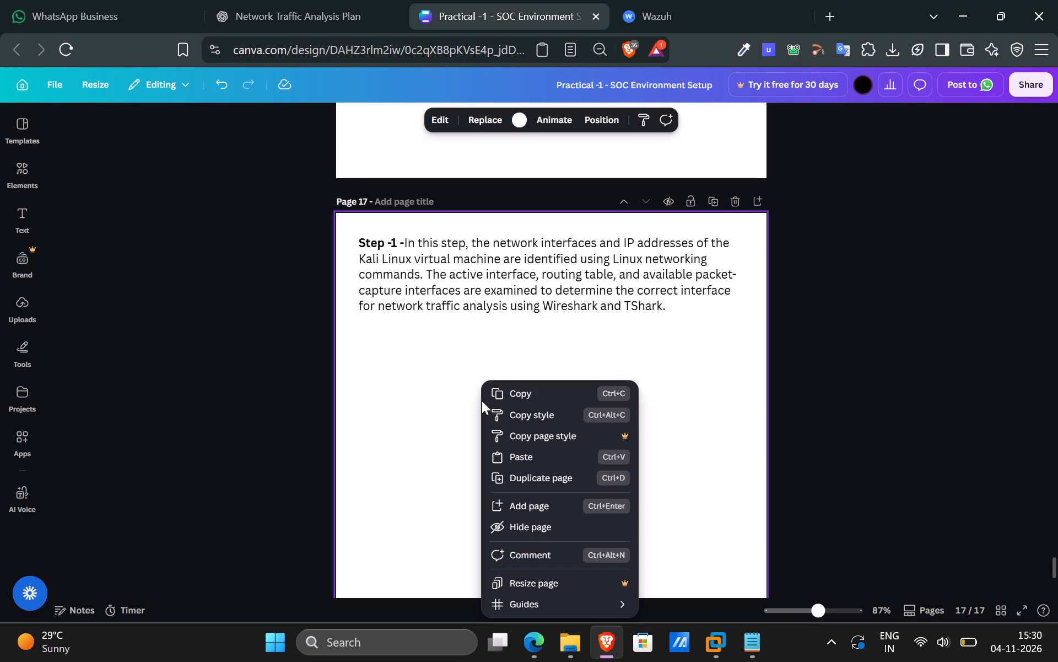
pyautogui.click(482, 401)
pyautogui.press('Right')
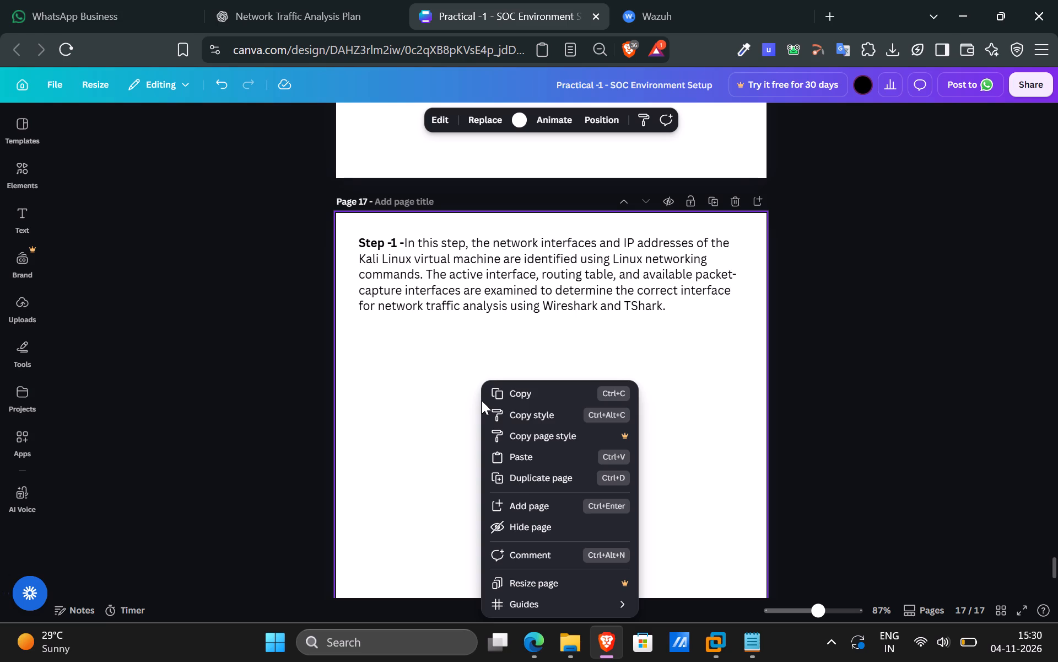
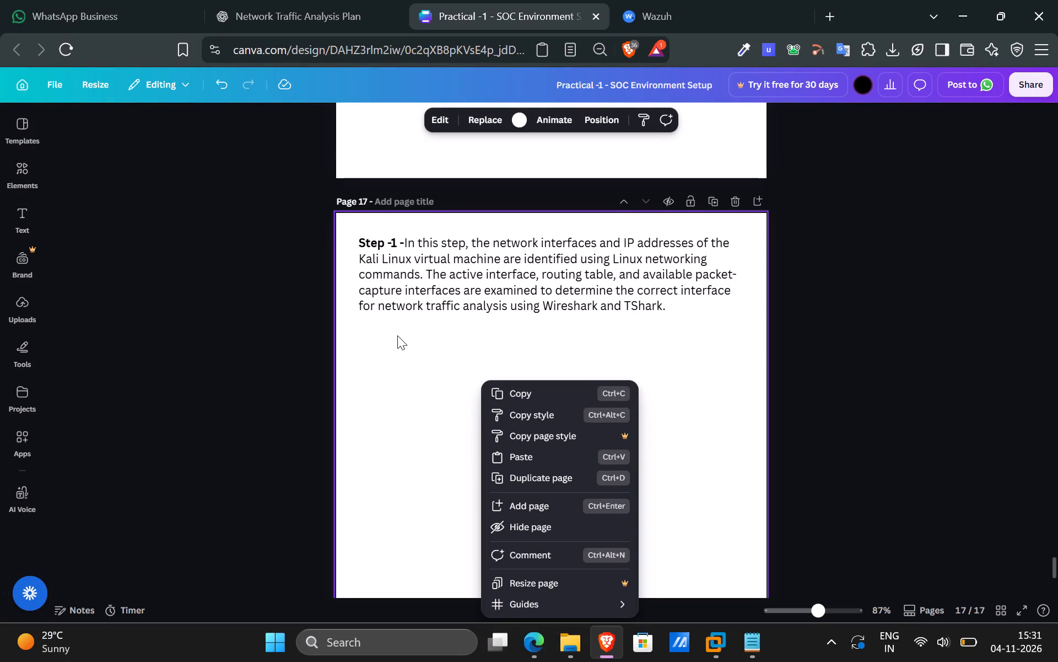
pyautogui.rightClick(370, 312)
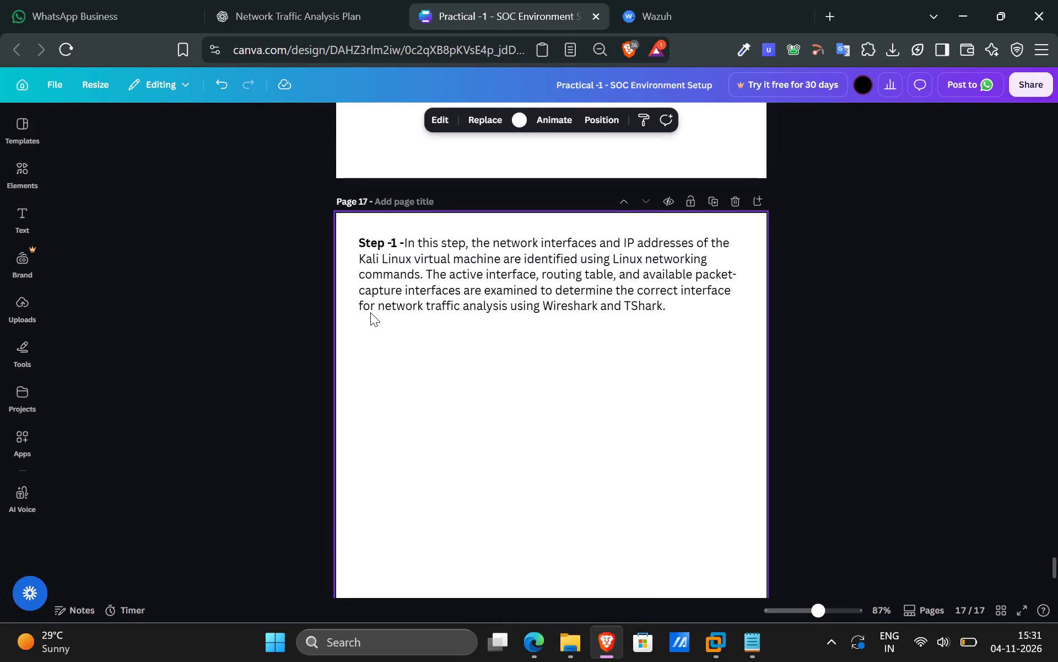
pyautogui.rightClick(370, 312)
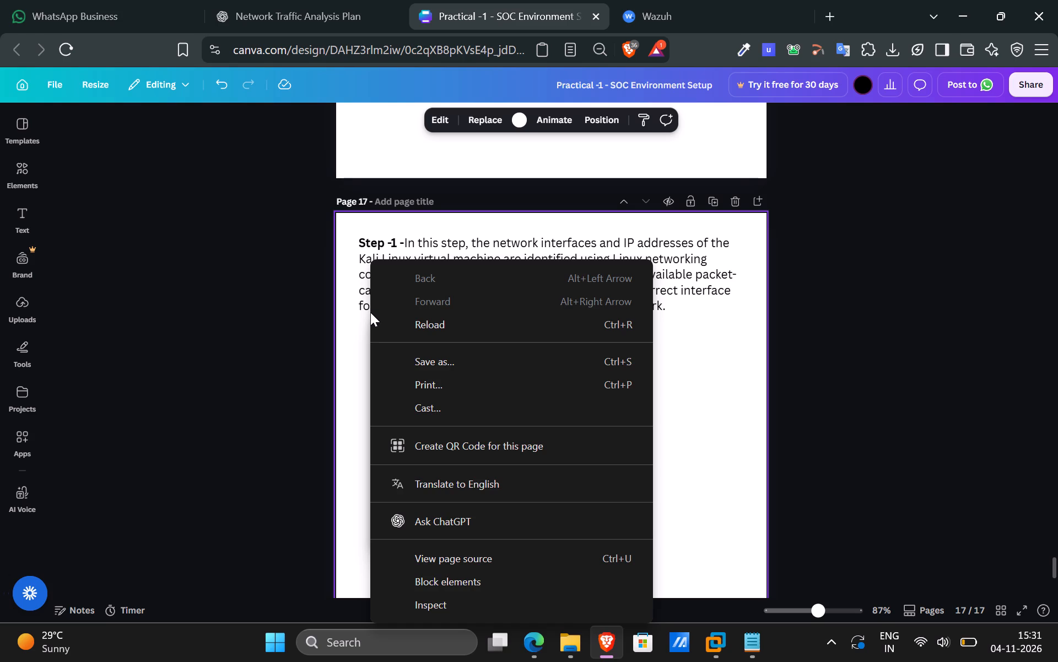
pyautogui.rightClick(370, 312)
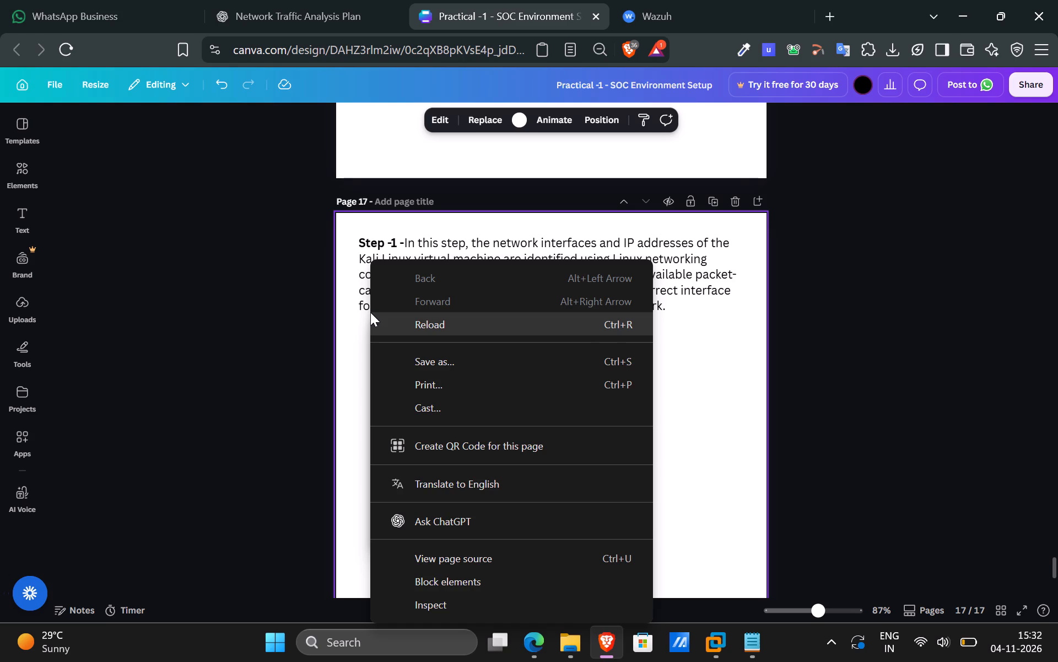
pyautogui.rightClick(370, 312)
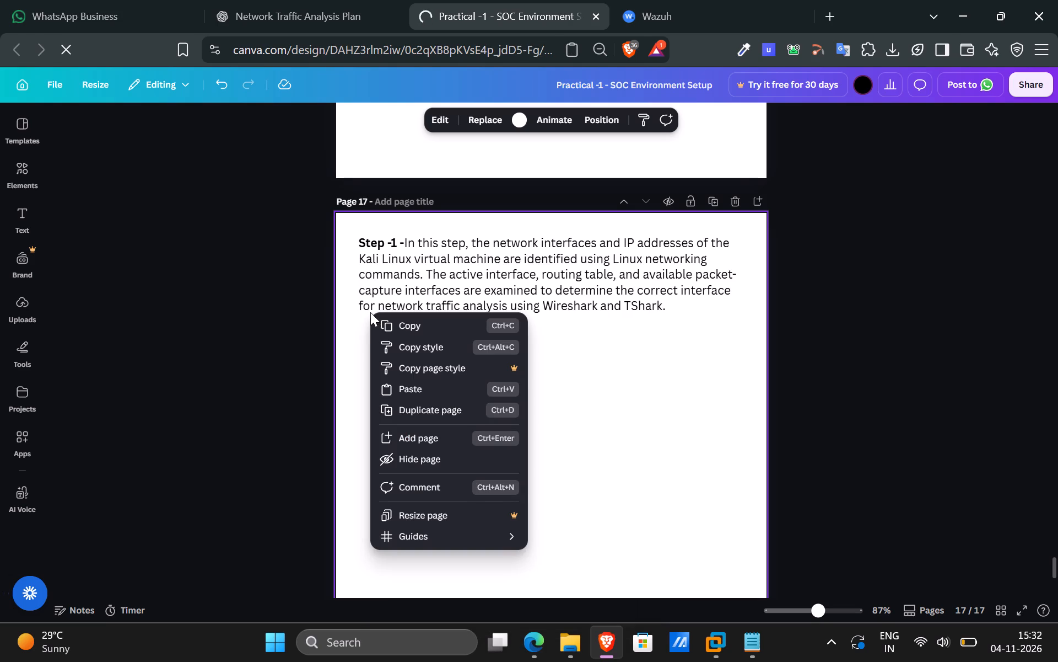
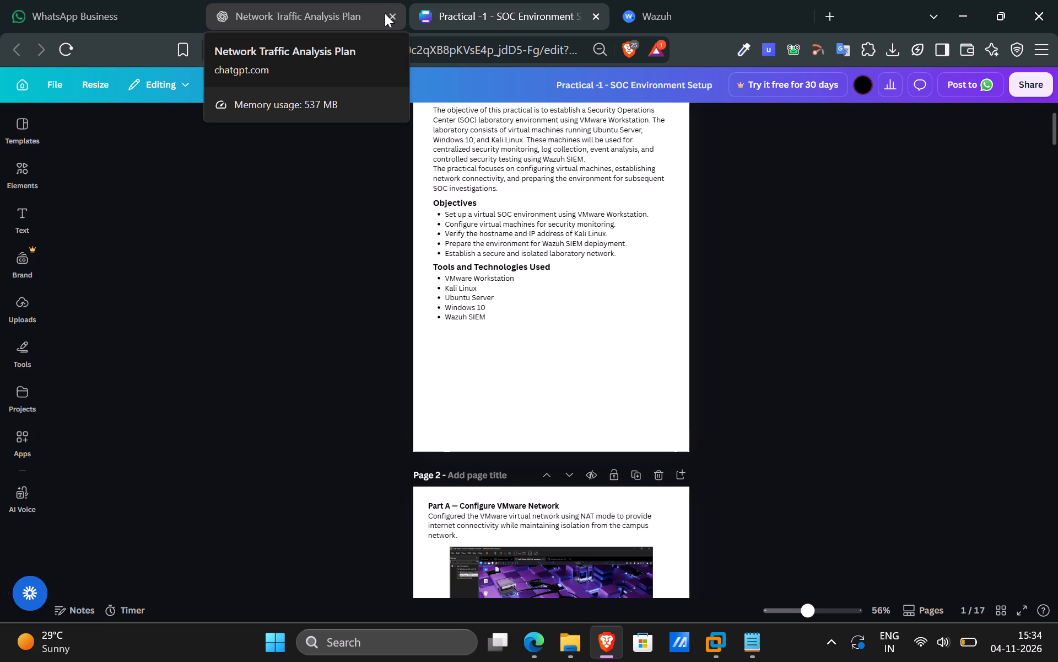
# Review the Practical - 4 Network Traffic Analysis page in the Canva report, covering its overview, objectives and tools.
pyautogui.scroll(-17, 539, 285)
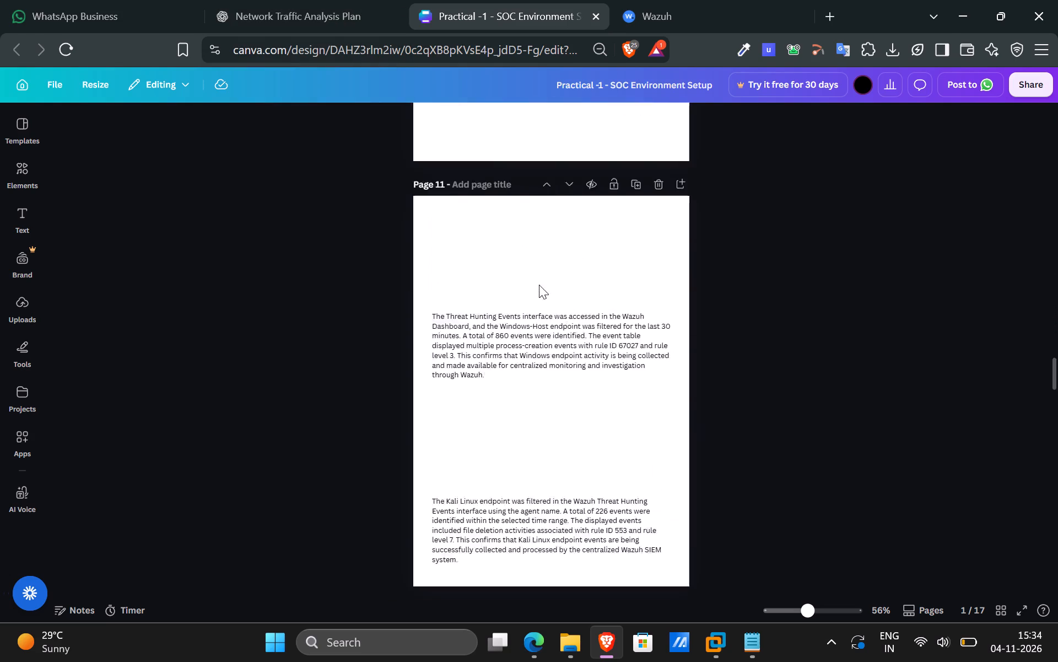
pyautogui.scroll(-8, 539, 285)
pyautogui.scroll(3, 539, 285)
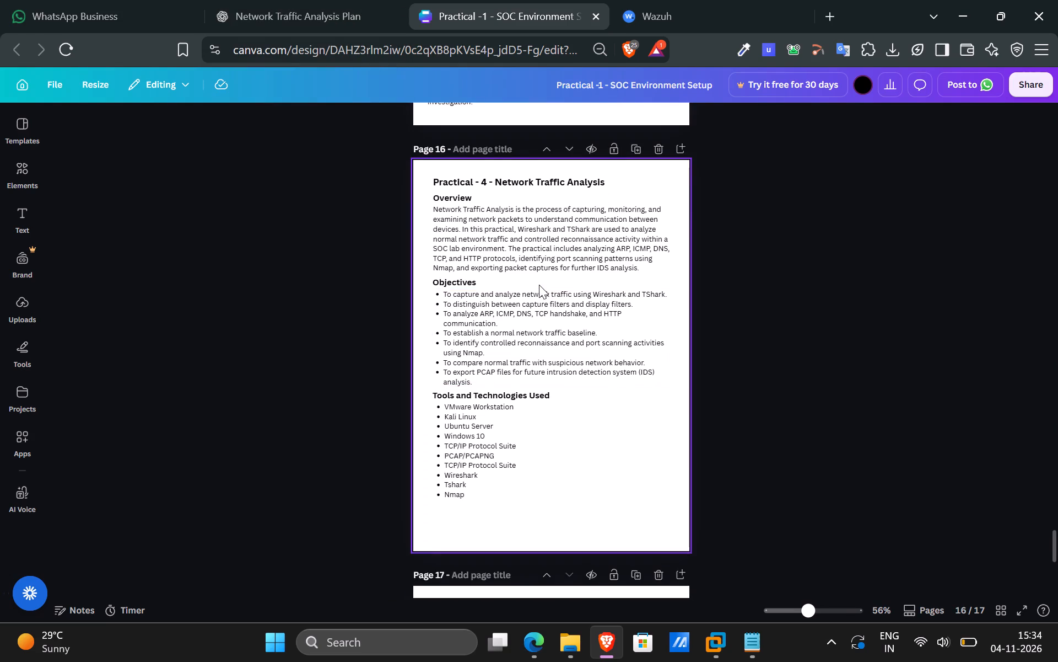
pyautogui.scroll(1, 539, 285)
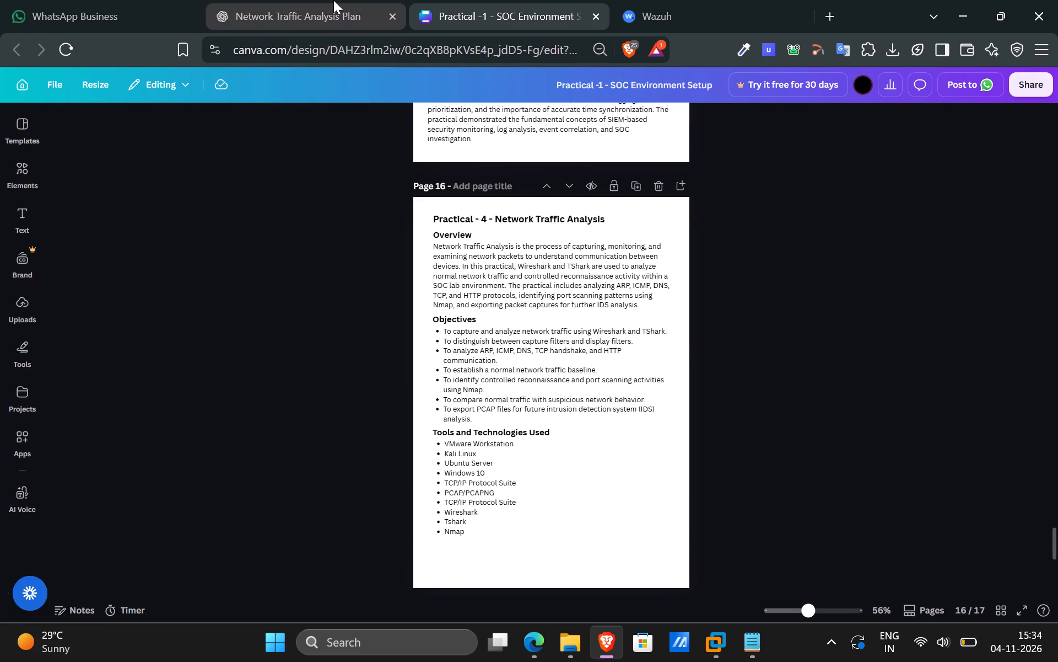
# Switch to the Wazuh dashboard and examine the status of the agents on the Endpoints page.
pyautogui.click(333, 0)
pyautogui.click(513, 0)
pyautogui.click(741, 0)
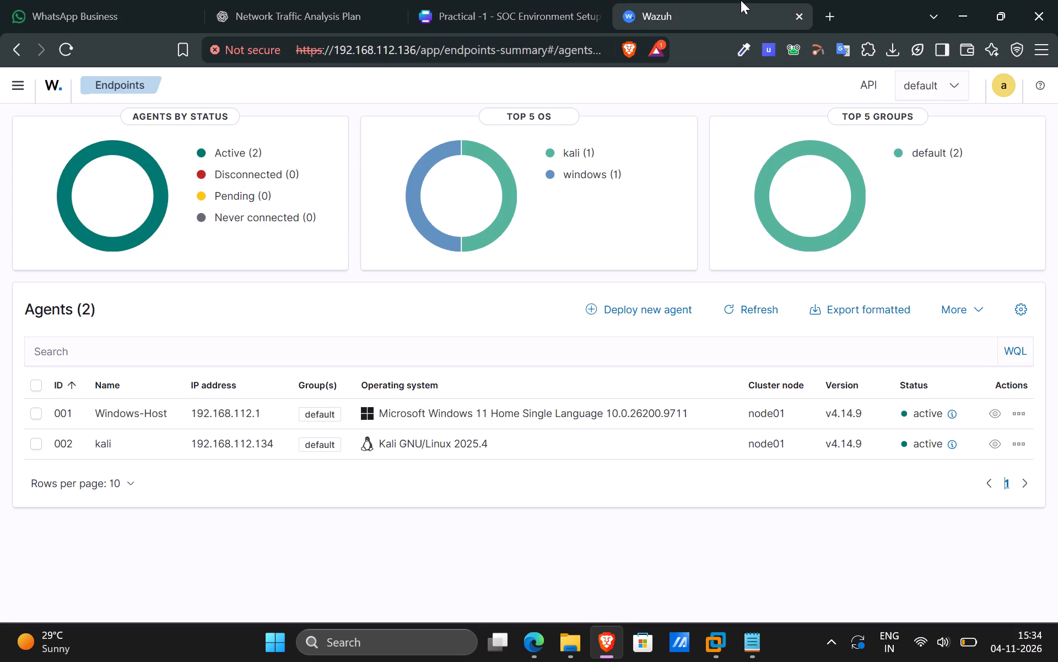
pyautogui.click(574, 0)
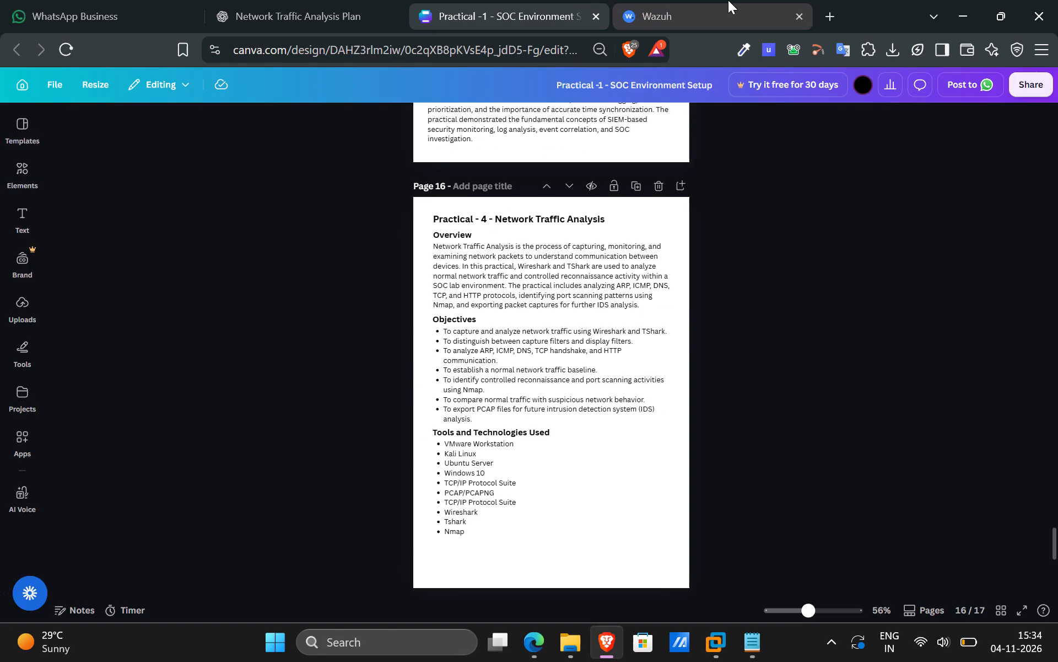
pyautogui.click(732, 0)
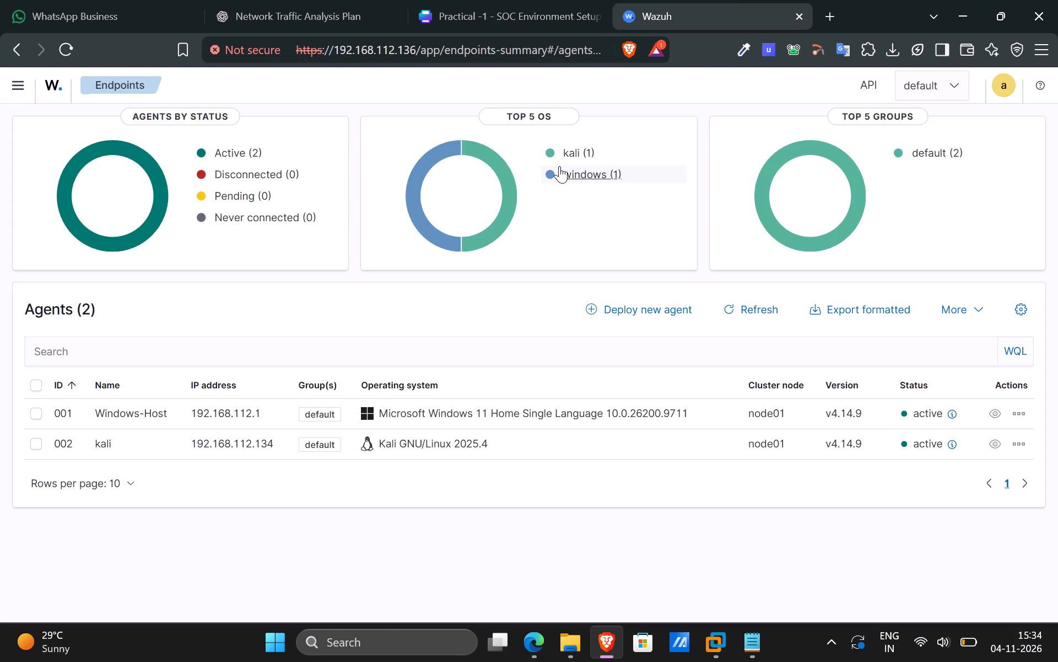
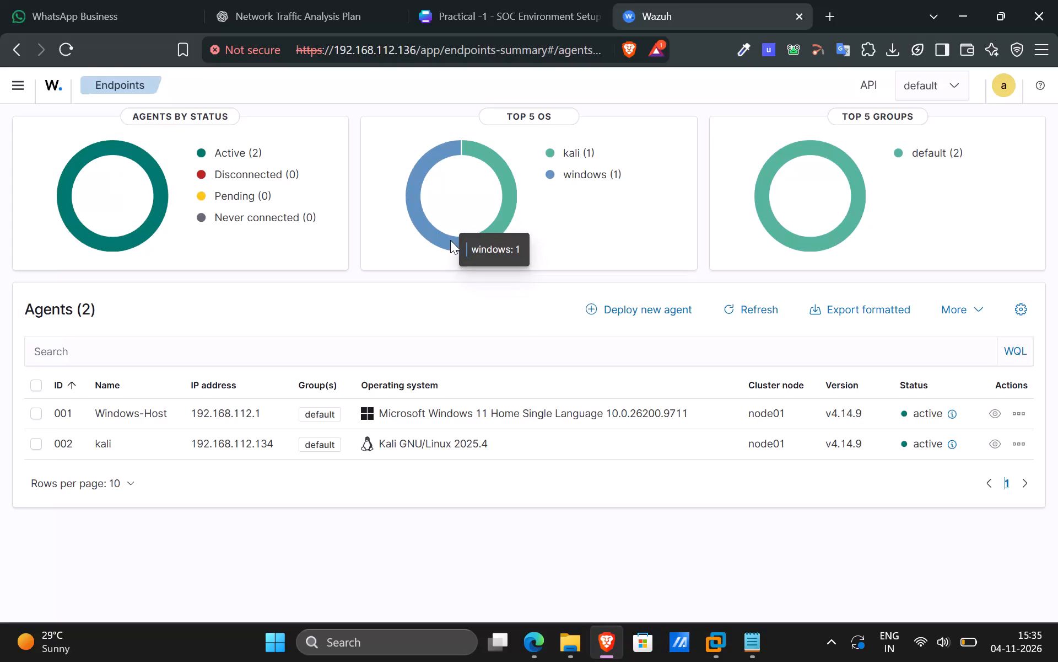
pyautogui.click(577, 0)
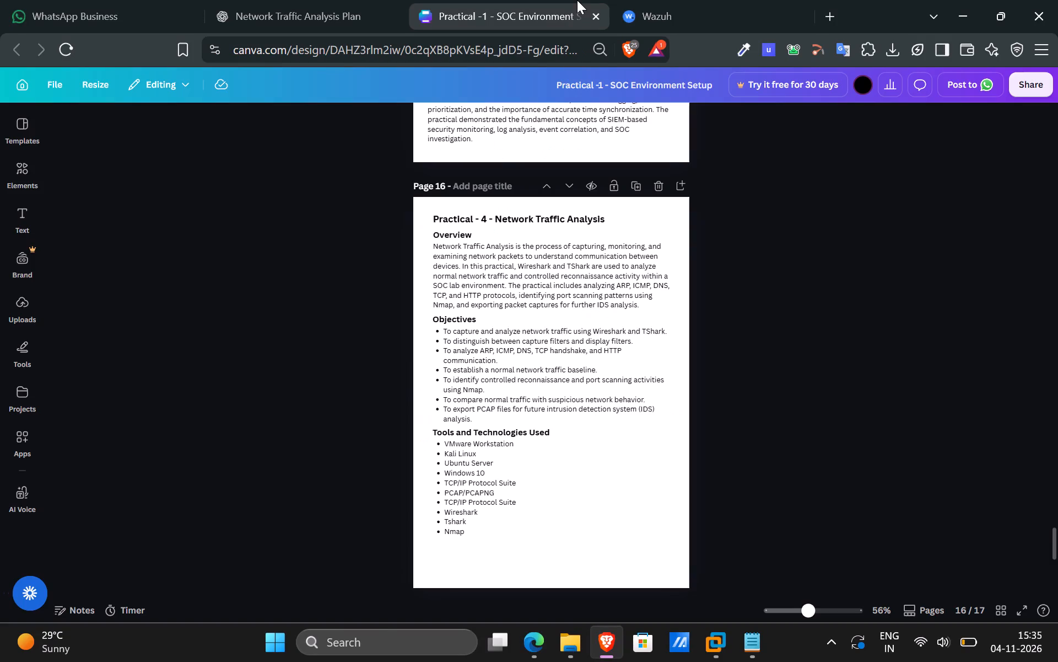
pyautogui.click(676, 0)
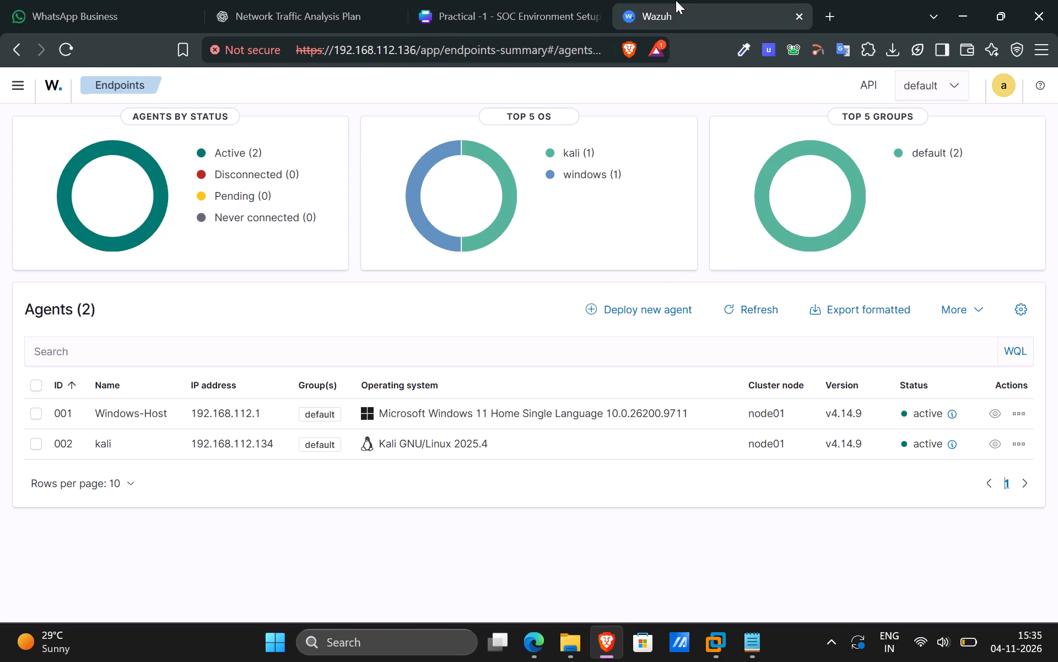
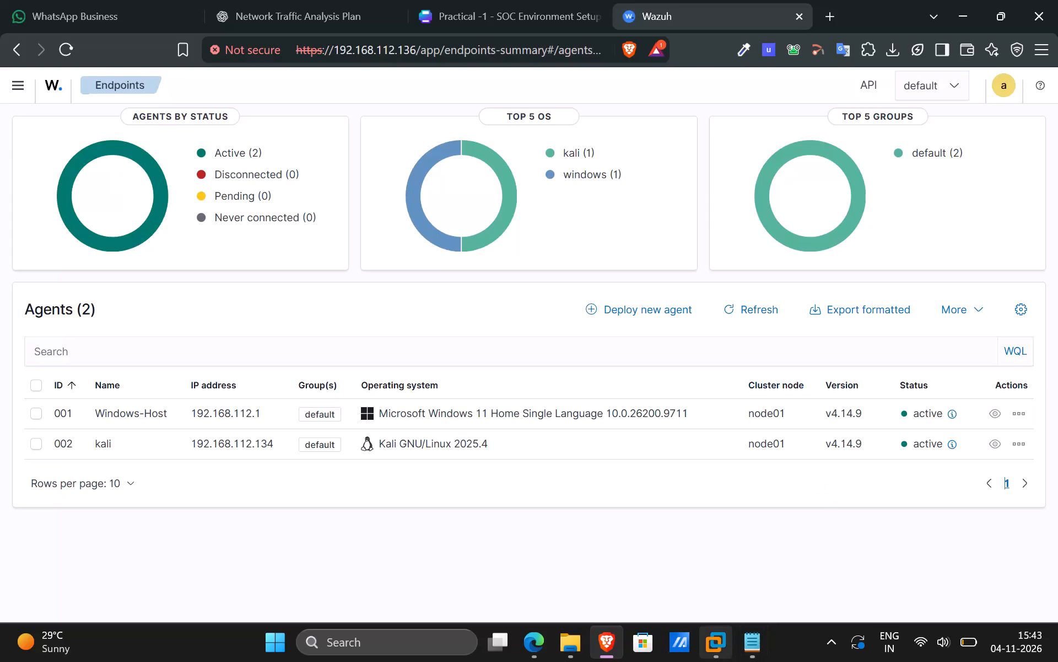
# Switch to VMware Workstation, examine the VMnet8 network's configuration in the Virtual Network Editor, and return to the Wazuh endpoints page in Brave.
pyautogui.click(709, 657)
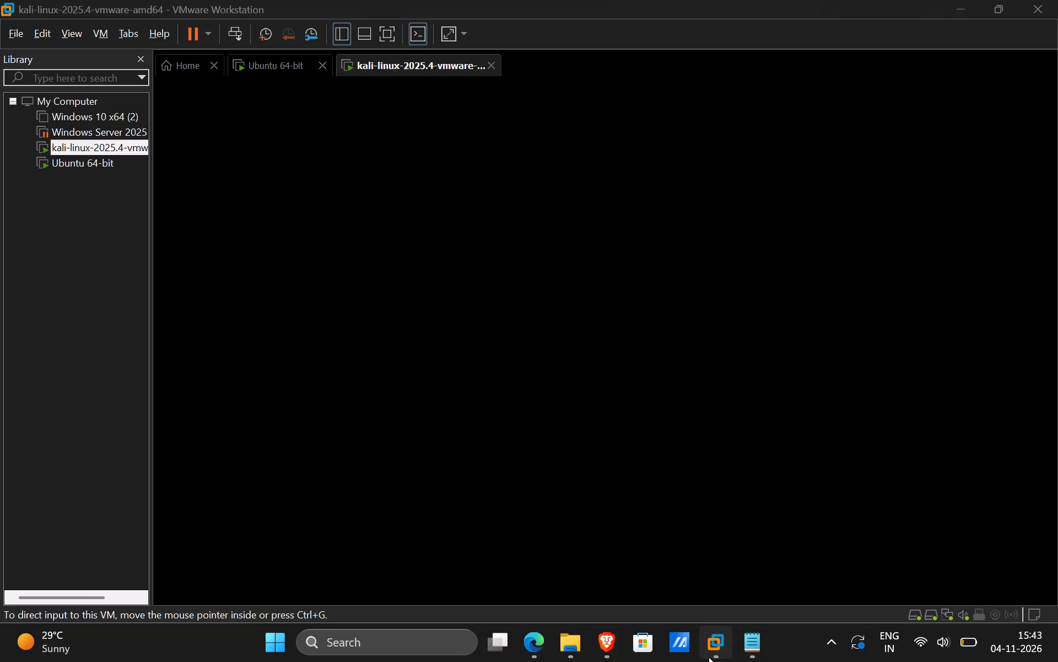
pyautogui.click(44, 35)
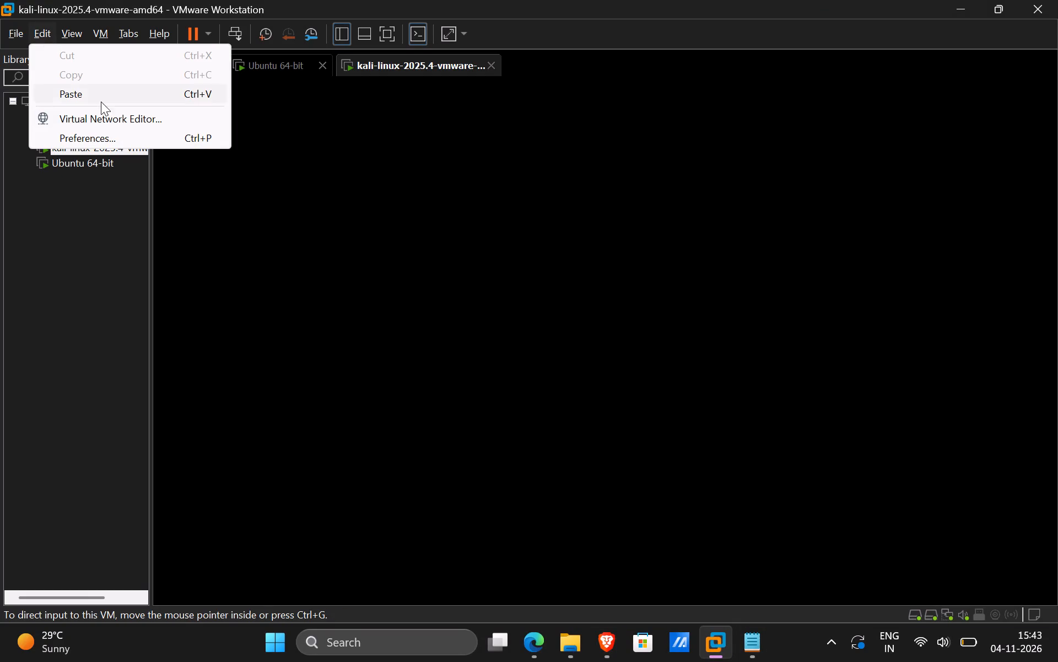
pyautogui.click(120, 121)
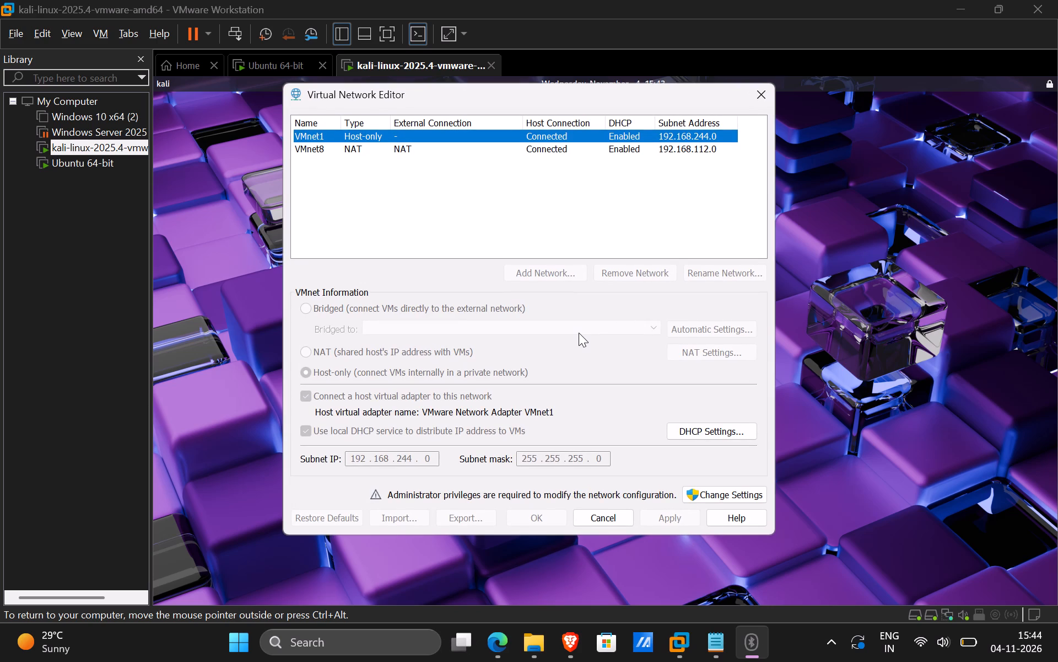
pyautogui.scroll(-1, 601, 396)
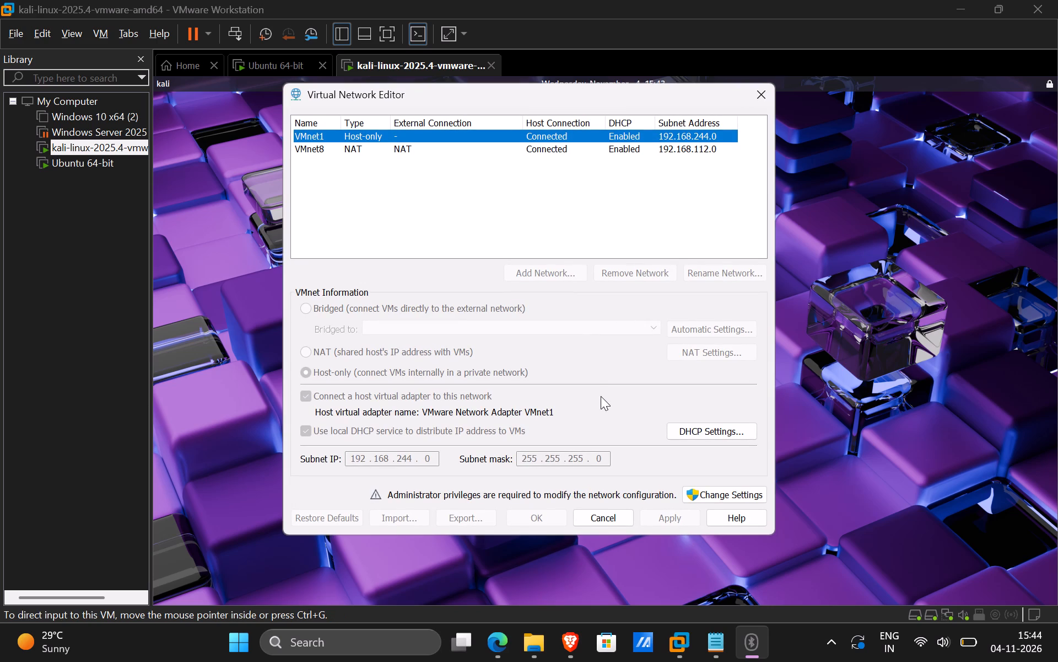
pyautogui.click(540, 145)
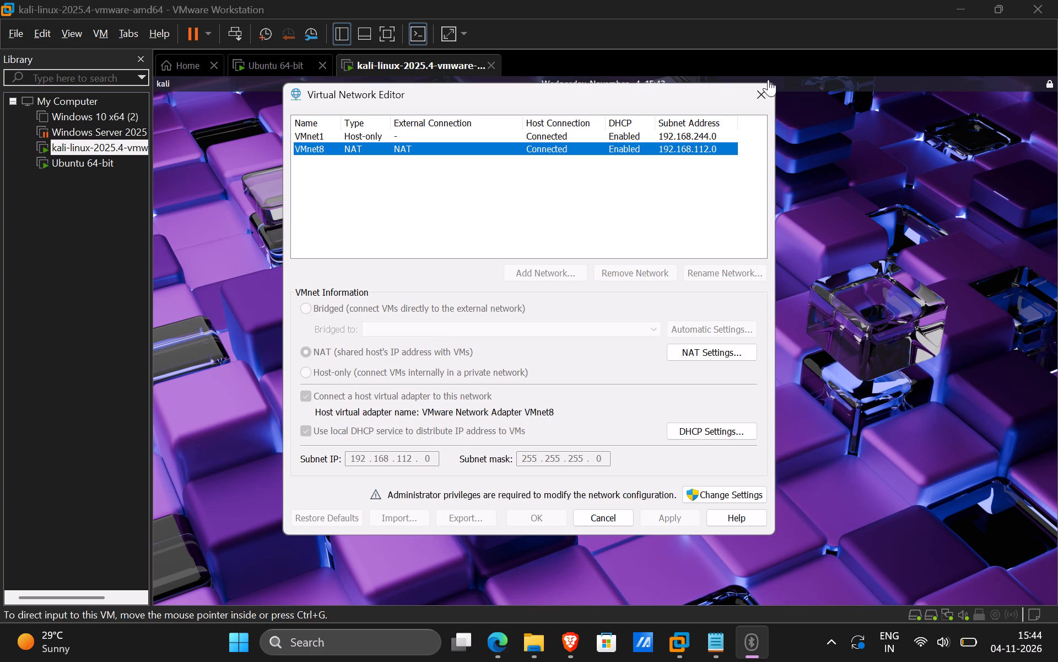
pyautogui.click(755, 94)
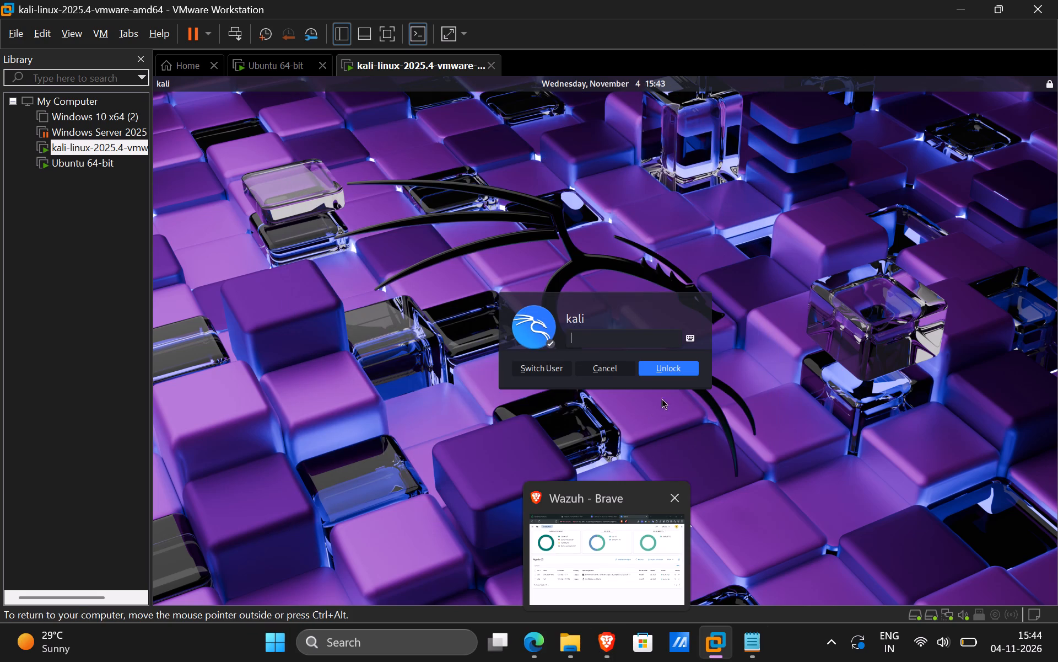
pyautogui.click(625, 584)
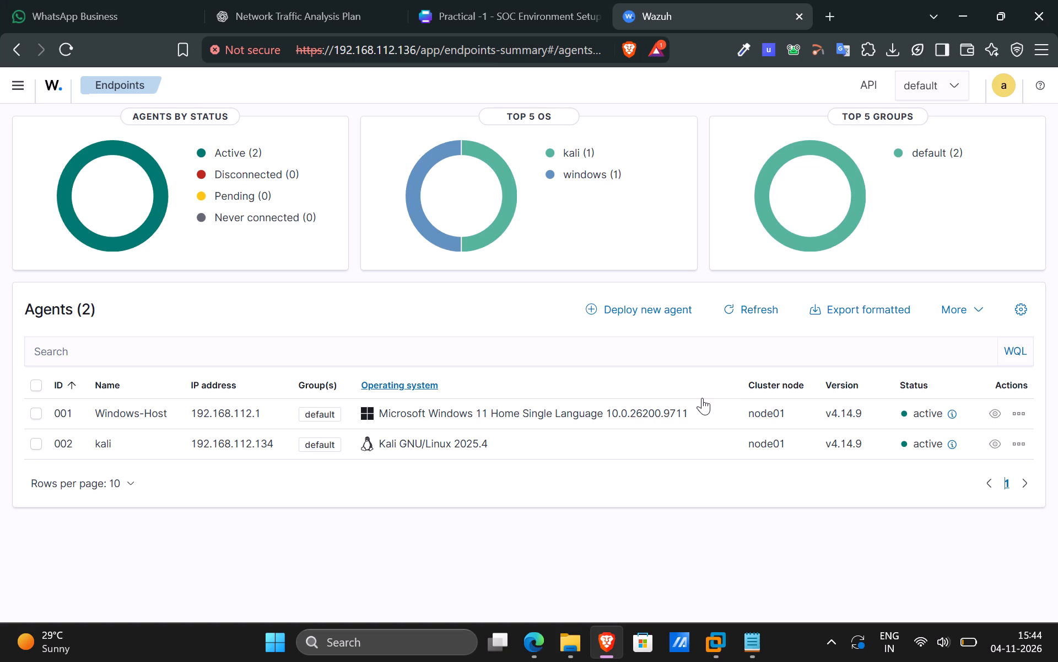
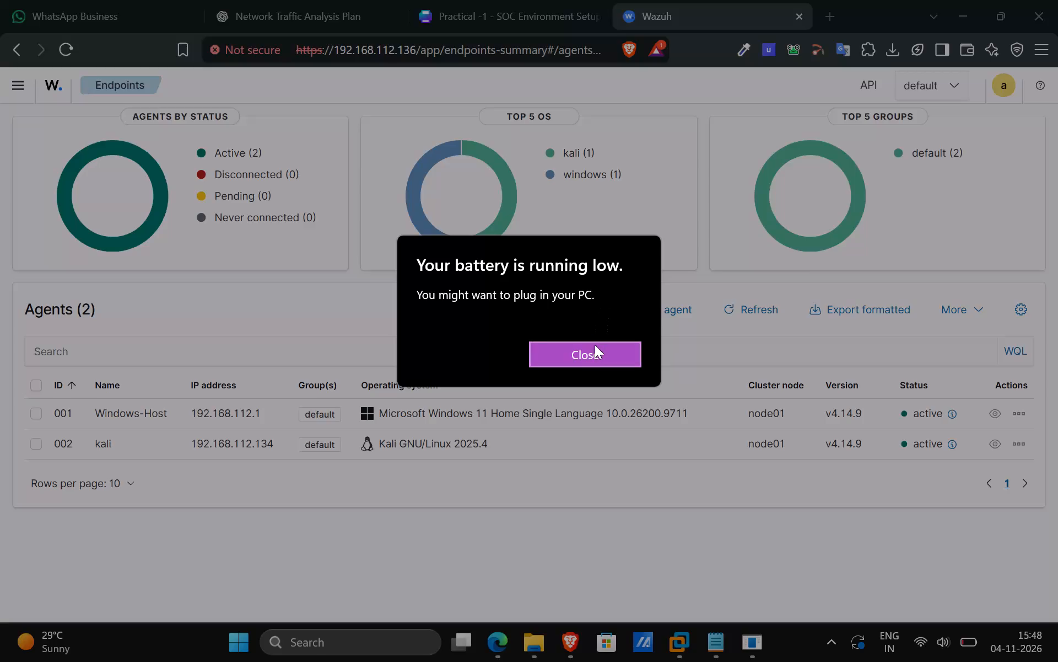
# Dismiss the low-battery warning covering the Wazuh endpoints page.
pyautogui.click(586, 371)
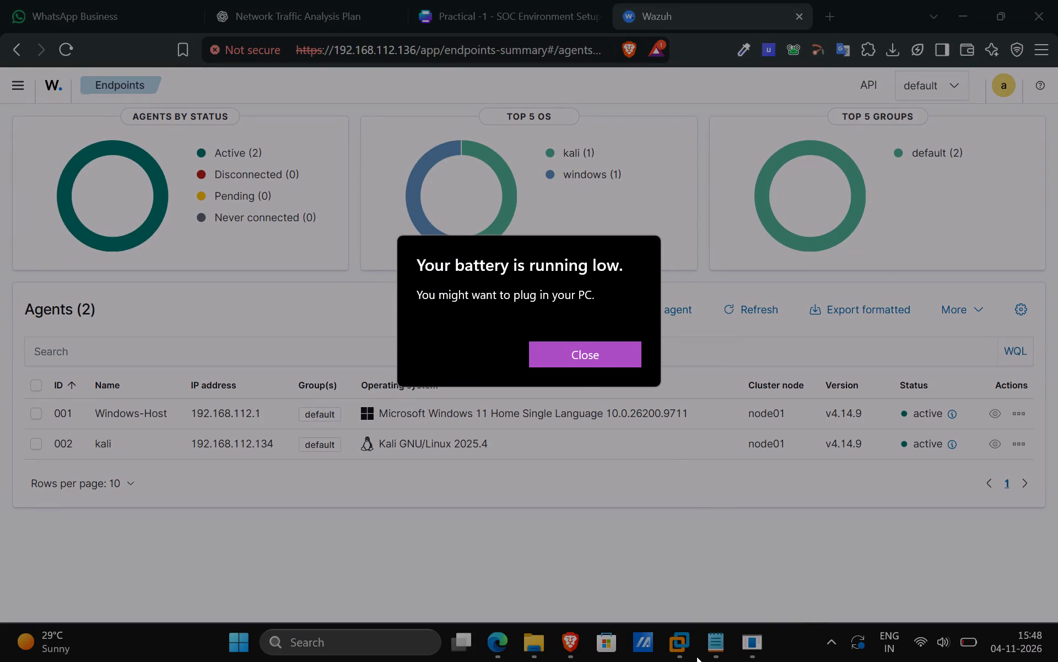
pyautogui.click(684, 649)
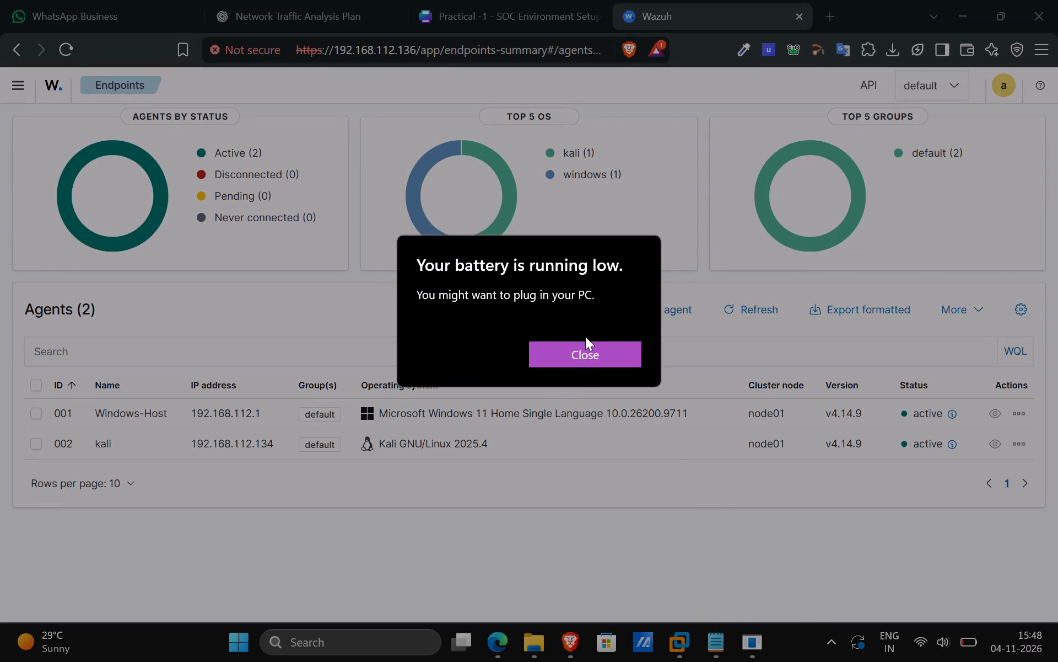
pyautogui.click(585, 339)
pyautogui.click(591, 351)
# Switch to VMware Workstation and open the Virtual Network Editor to view the virtual networks.
pyautogui.click(724, 658)
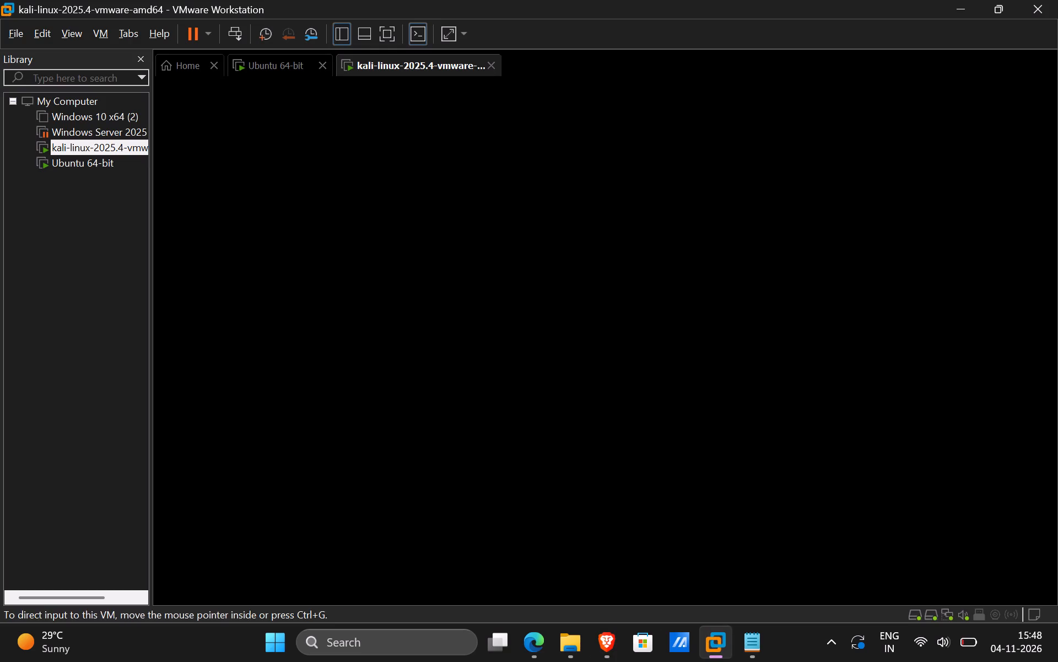
pyautogui.click(44, 35)
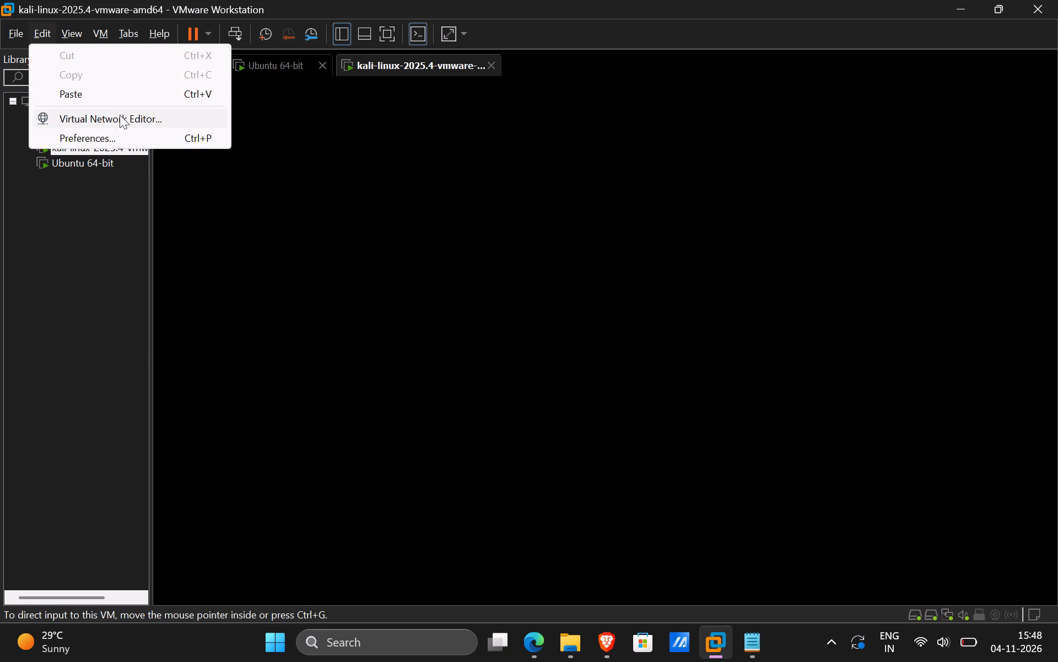
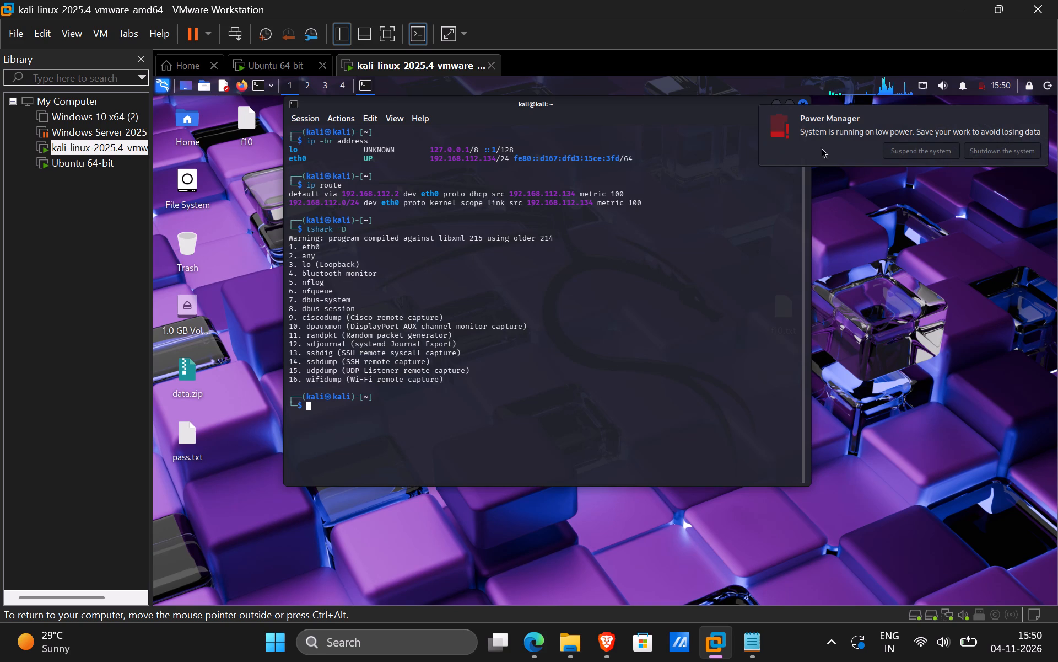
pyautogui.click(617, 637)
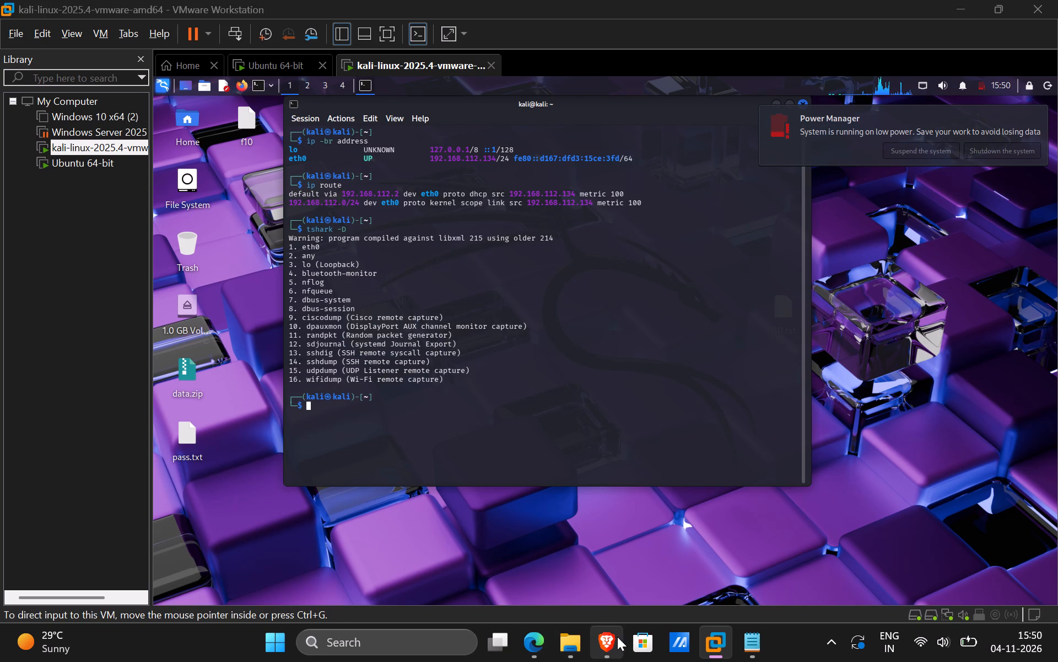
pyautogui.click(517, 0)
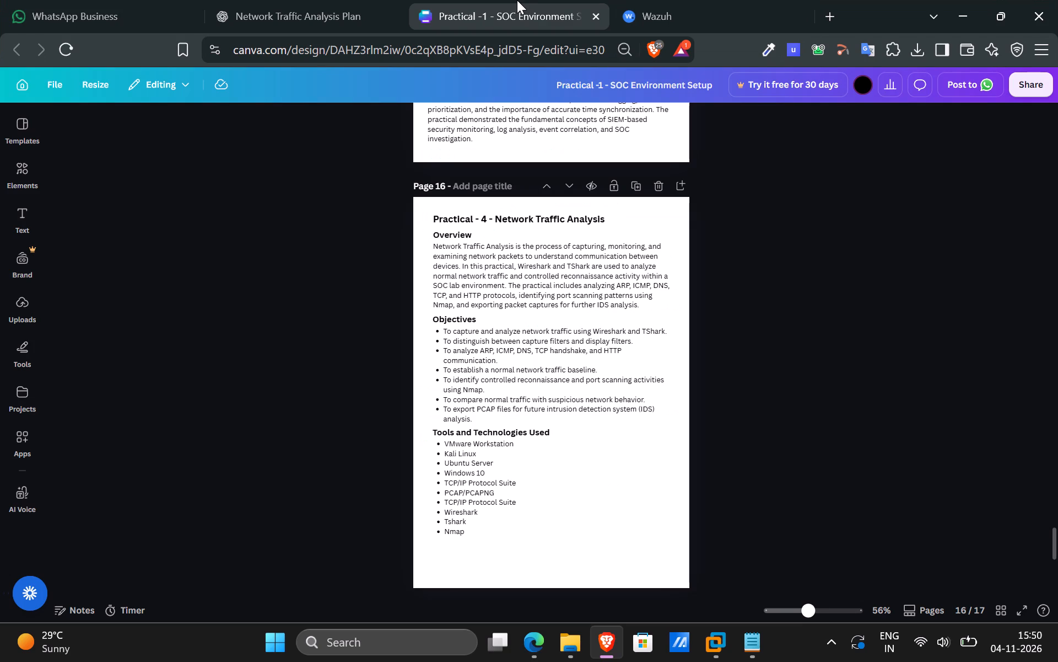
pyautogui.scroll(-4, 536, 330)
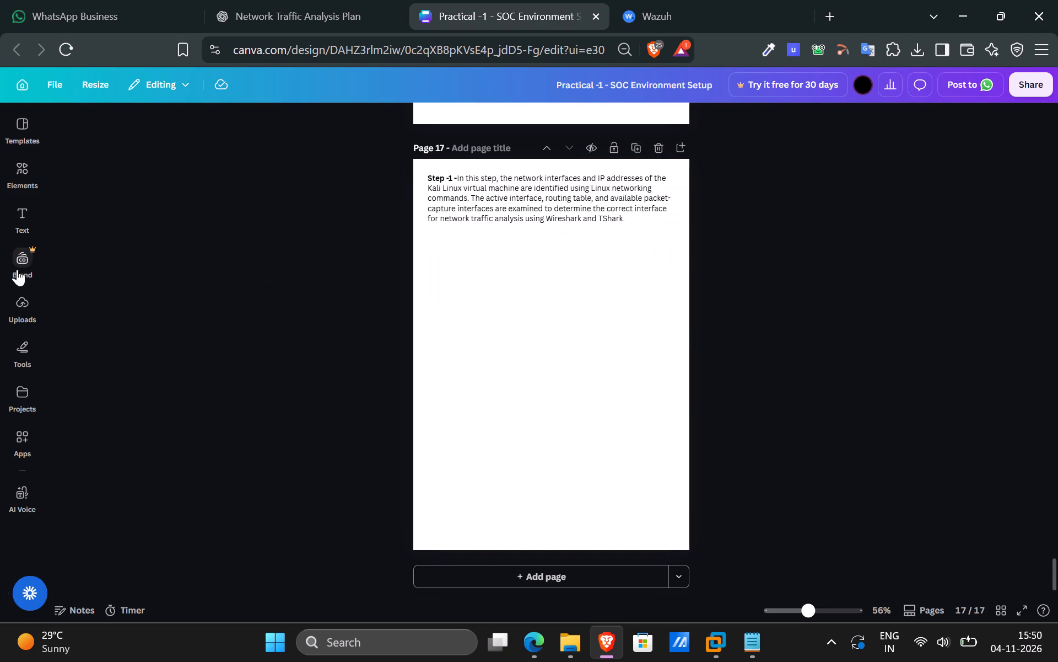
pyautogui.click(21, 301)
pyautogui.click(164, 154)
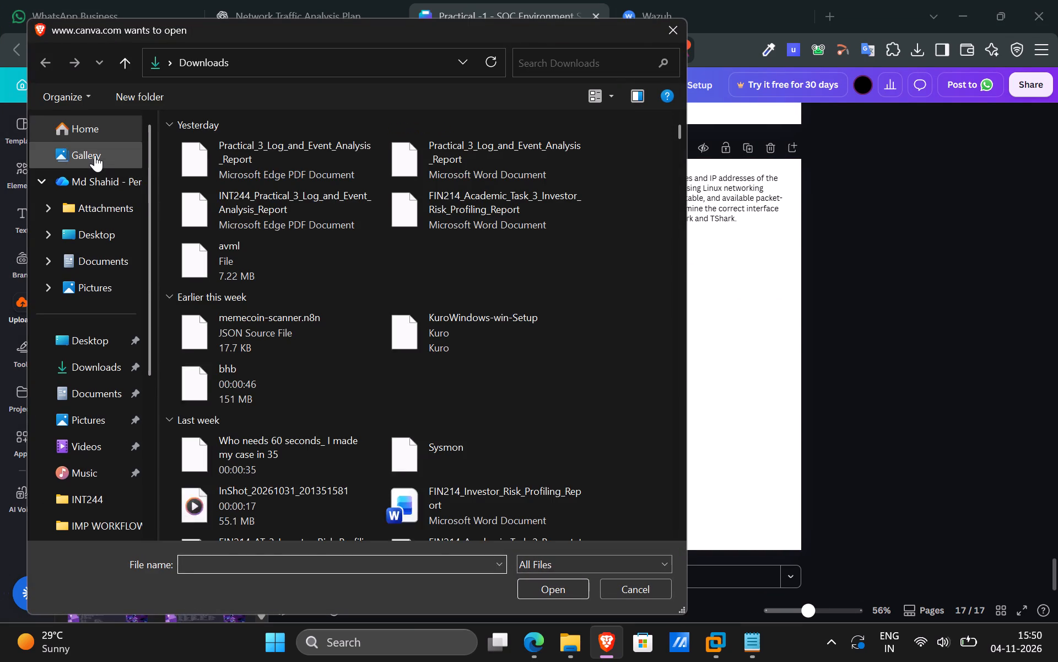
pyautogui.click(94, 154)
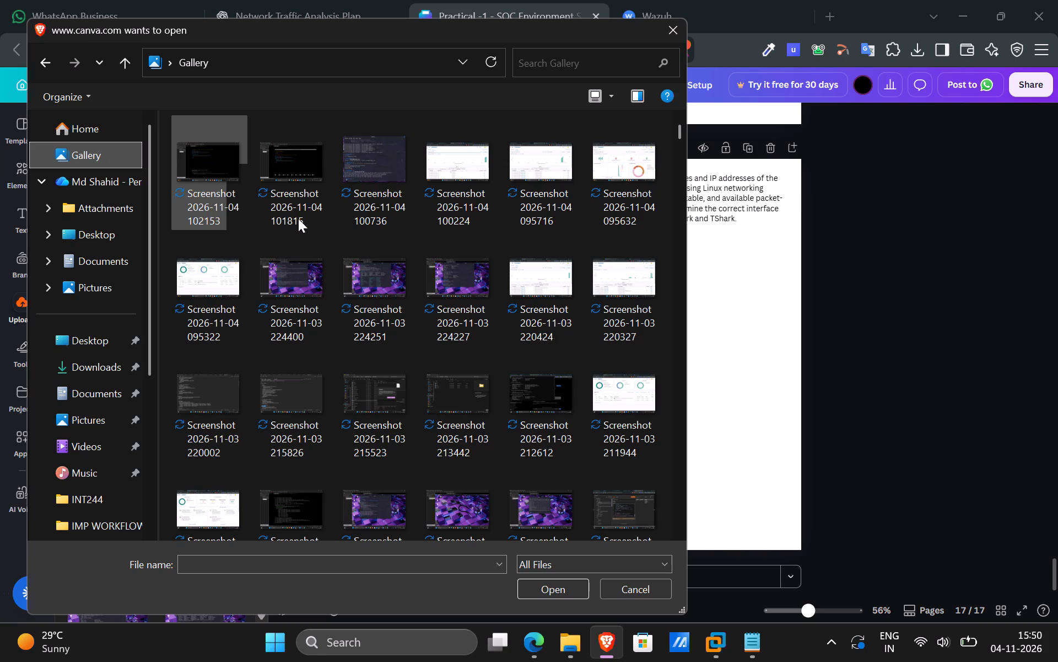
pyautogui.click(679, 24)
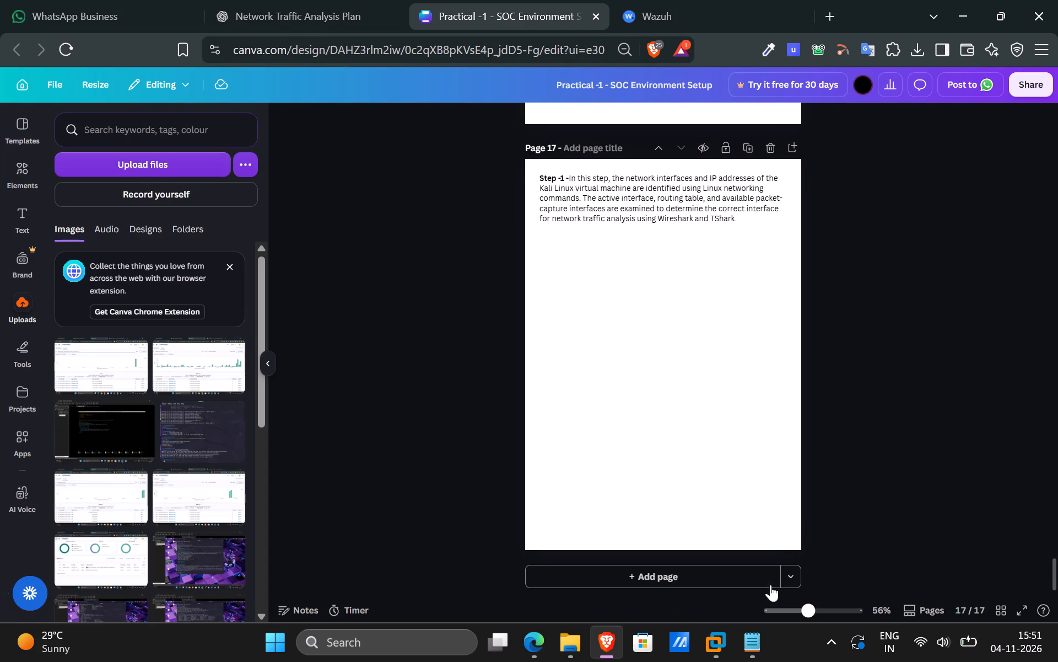
# Switch to VMware Workstation and capture a full-screen screenshot with the Kali terminal's ip address, ip route and tshark -D output.
pyautogui.click(715, 649)
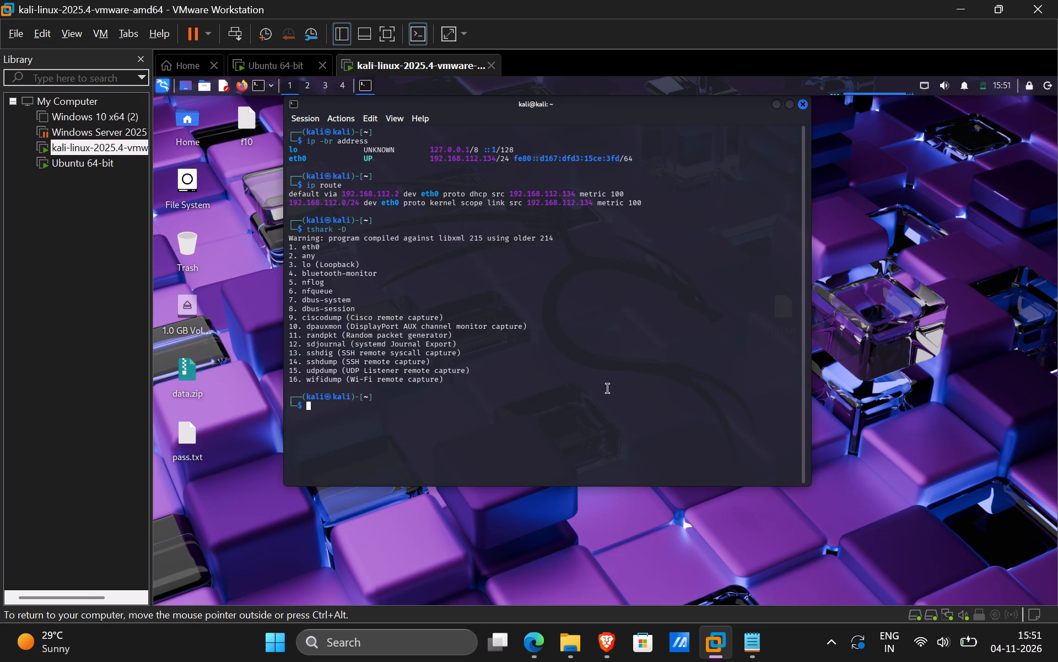
pyautogui.click(567, 4)
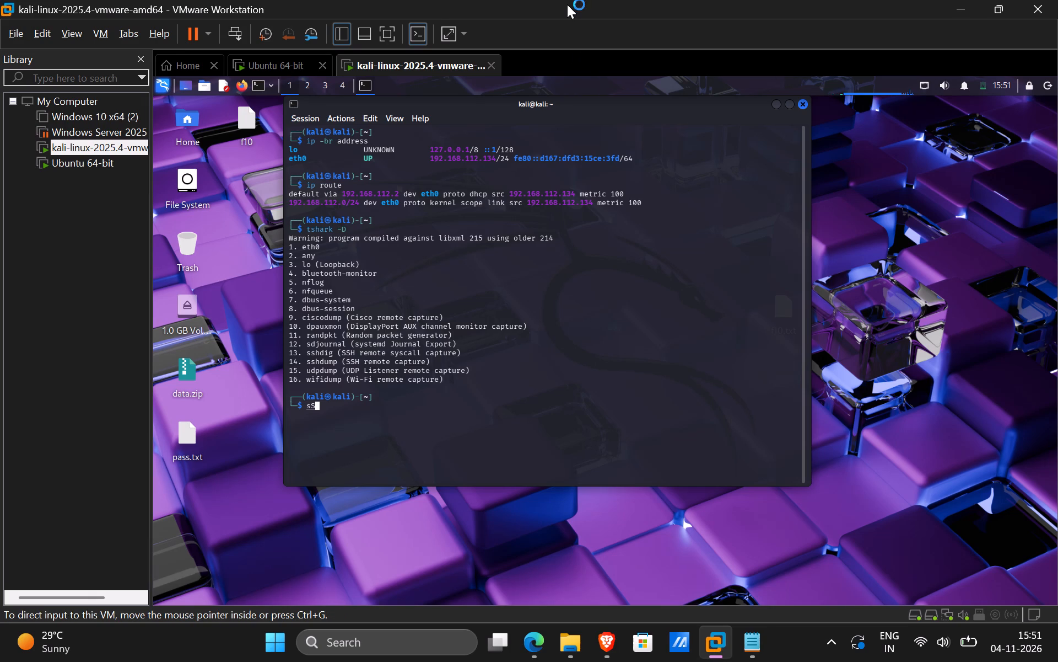
pyautogui.click(501, 30)
pyautogui.click(516, 96)
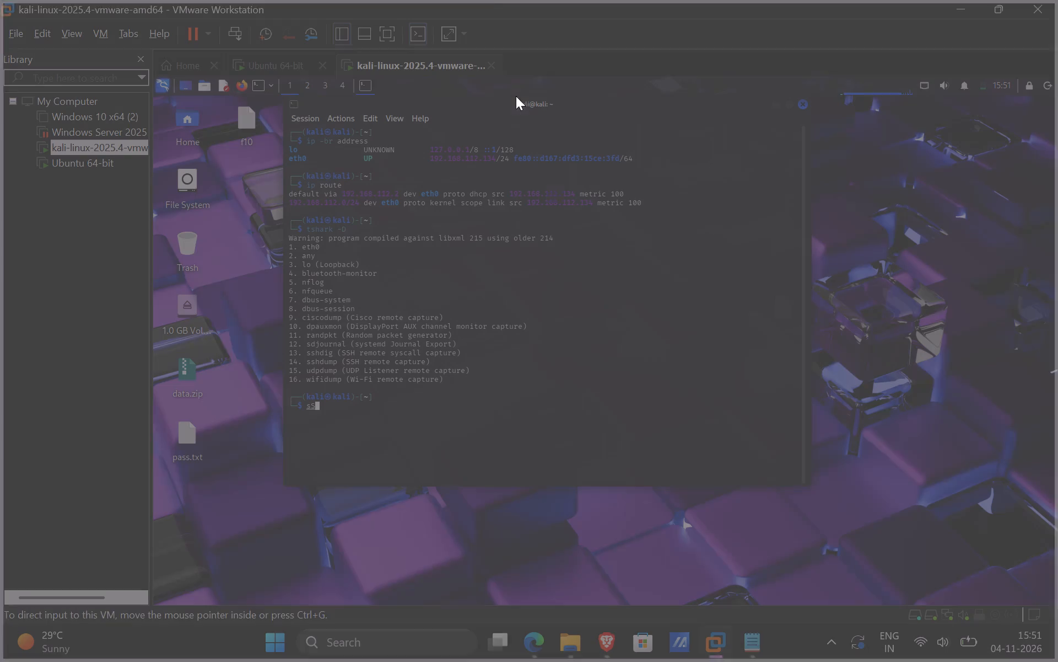
# Switch to the Canva report in Brave and paste the captured screenshot onto page 17.
pyautogui.click(603, 626)
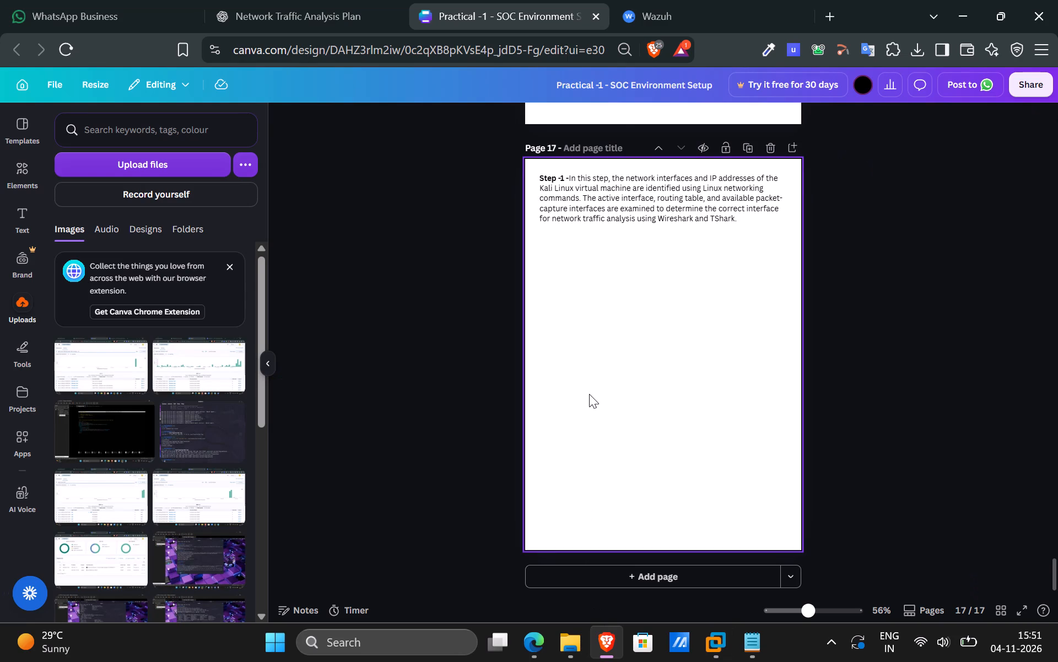
pyautogui.click(589, 394)
pyautogui.hotkey('ctrl', 'v')
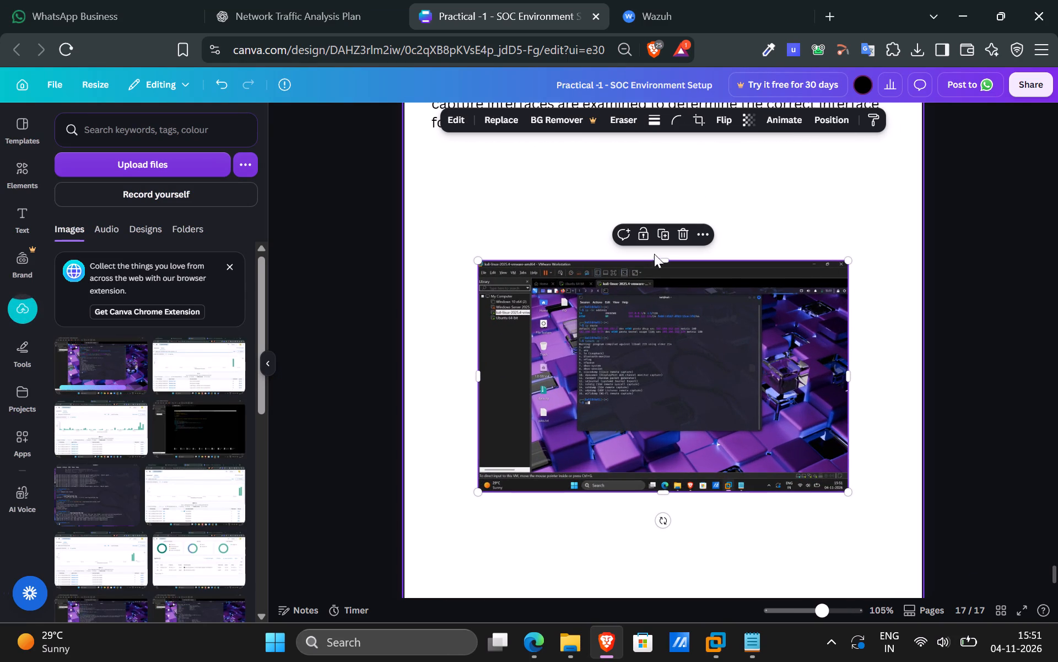
# Crop the pasted screenshot's upper and lower edges to remove the VMware title bar and Windows taskbar, leaving about 15 by 8.7.
pyautogui.moveTo(663, 260); pyautogui.dragTo(667, 268)
pyautogui.moveTo(664, 489); pyautogui.dragTo(679, 479)
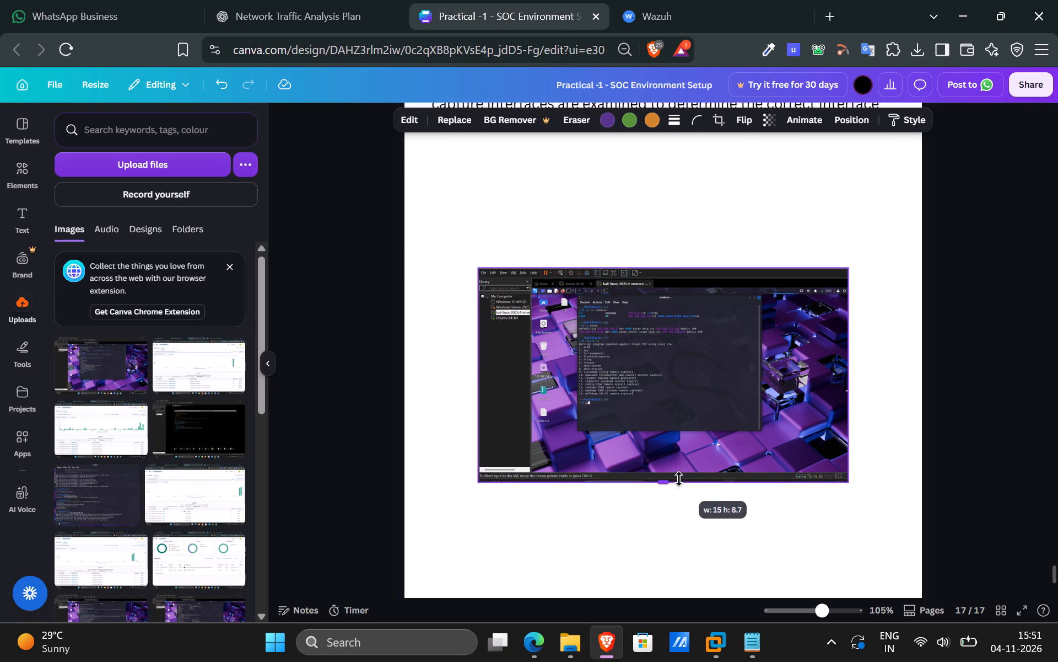
pyautogui.moveTo(679, 479); pyautogui.dragTo(700, 476)
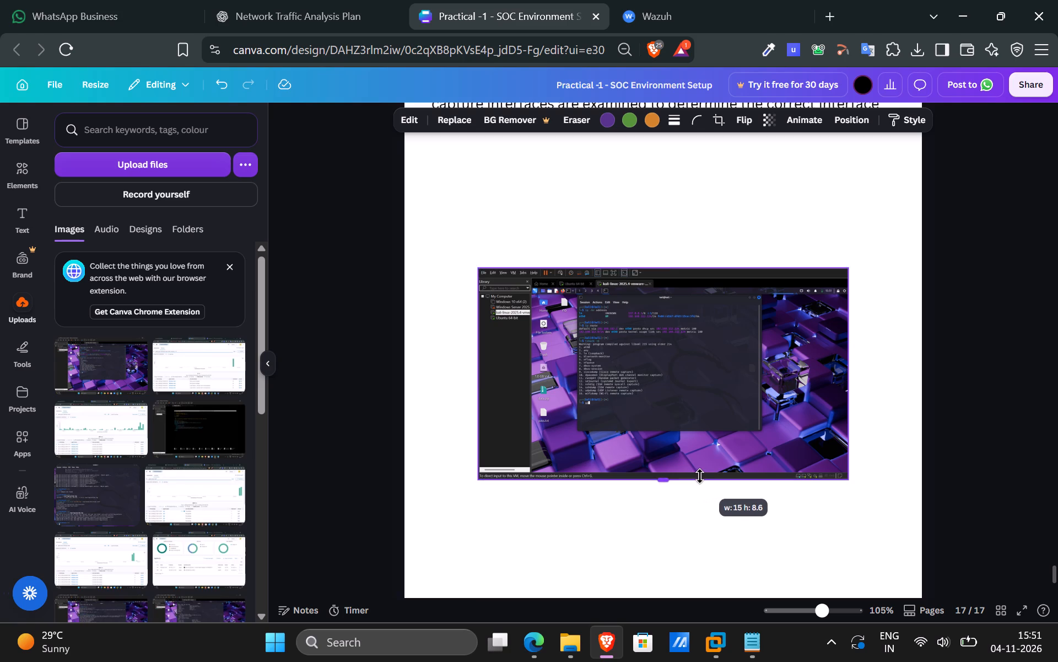
pyautogui.moveTo(700, 476); pyautogui.dragTo(725, 478)
pyautogui.click(748, 231)
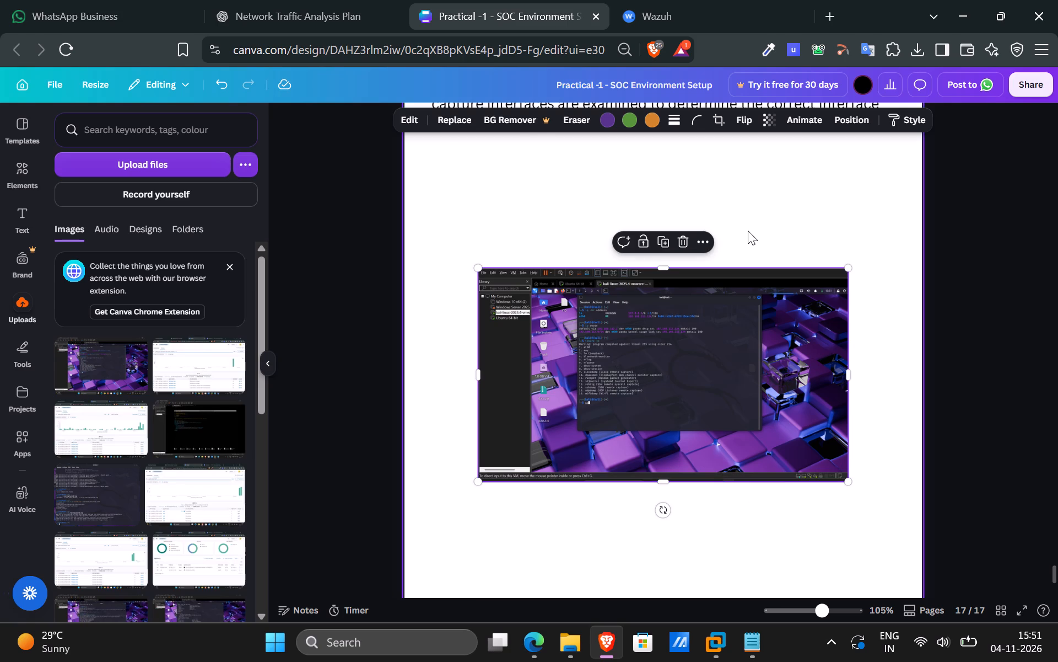
# Move the cropped screenshot directly beneath the Step -1 paragraph, centred horizontally on page 17.
pyautogui.scroll(1, 748, 232)
pyautogui.click(678, 457)
pyautogui.moveTo(678, 457); pyautogui.dragTo(681, 349)
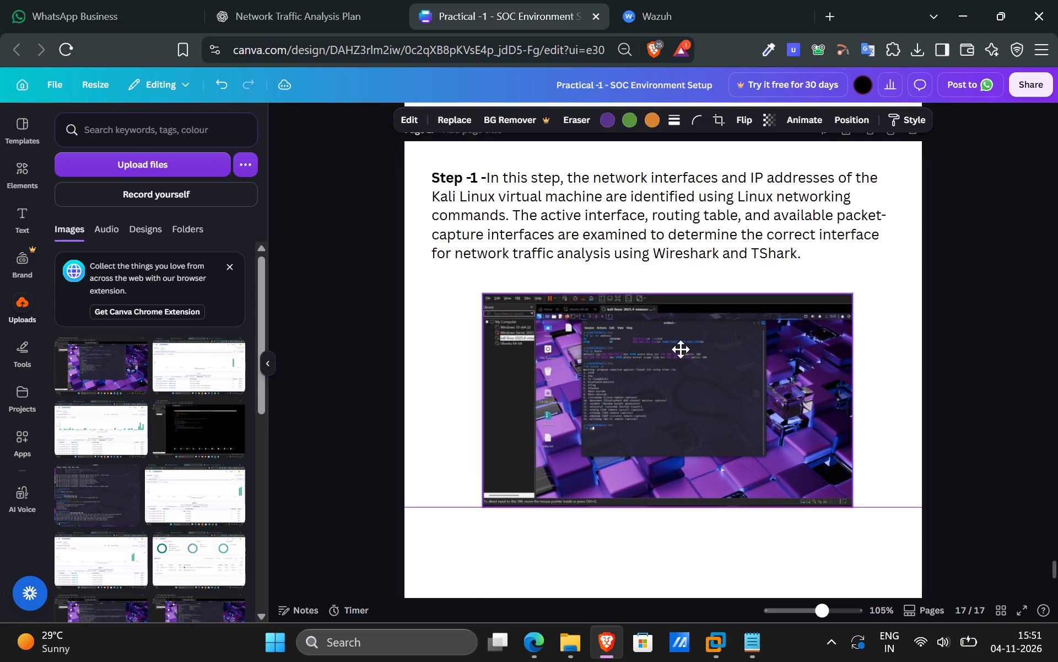
pyautogui.moveTo(681, 349); pyautogui.dragTo(681, 341)
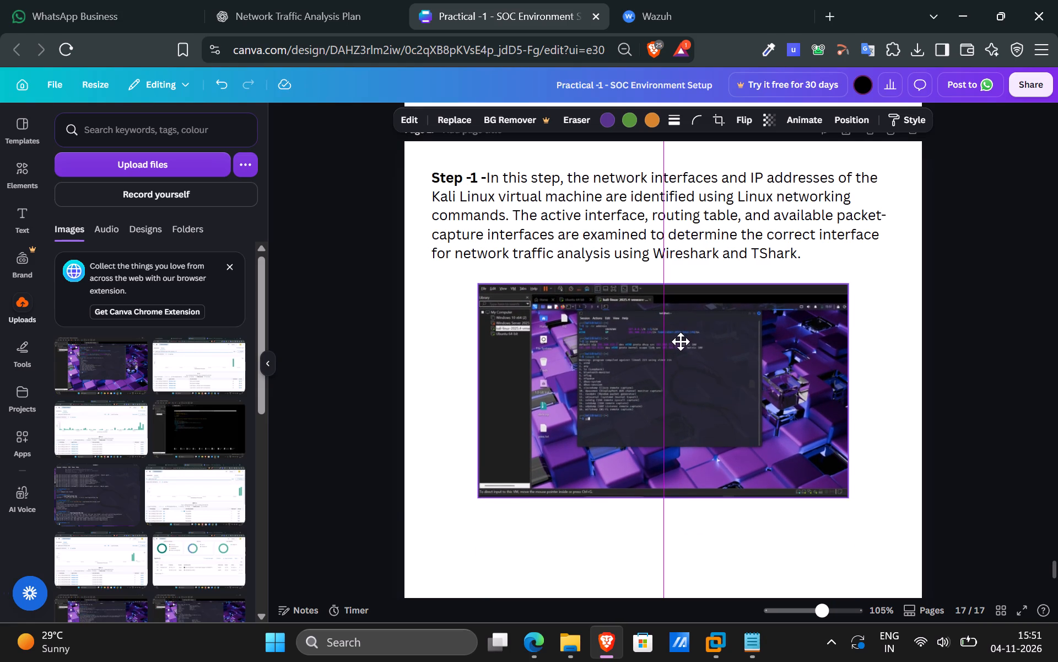
pyautogui.moveTo(681, 341); pyautogui.dragTo(679, 337)
pyautogui.click(675, 345)
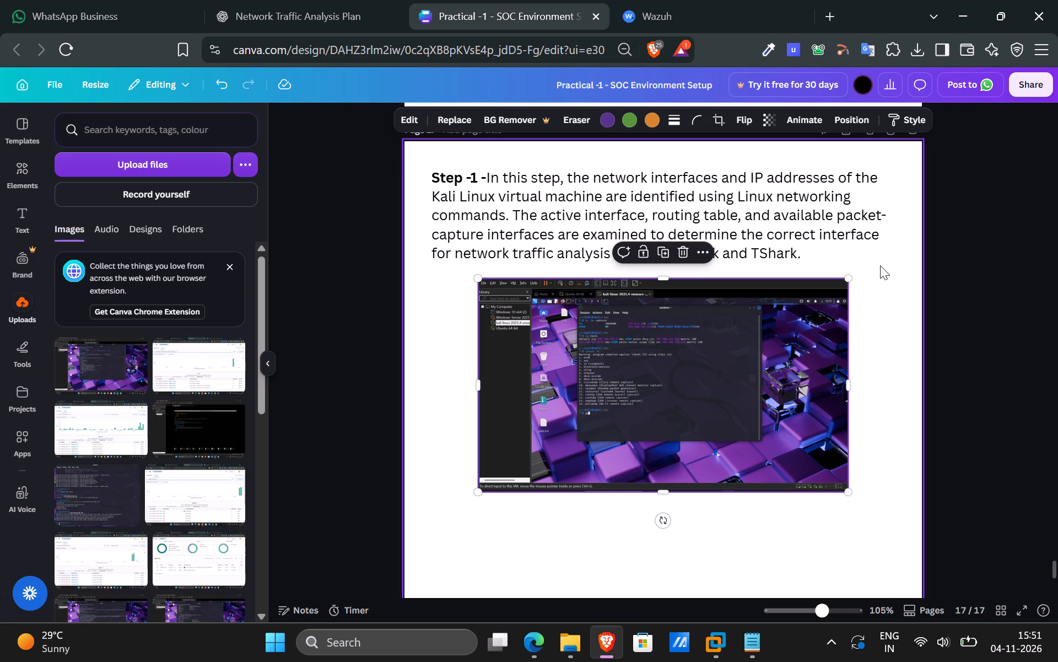
pyautogui.click(970, 296)
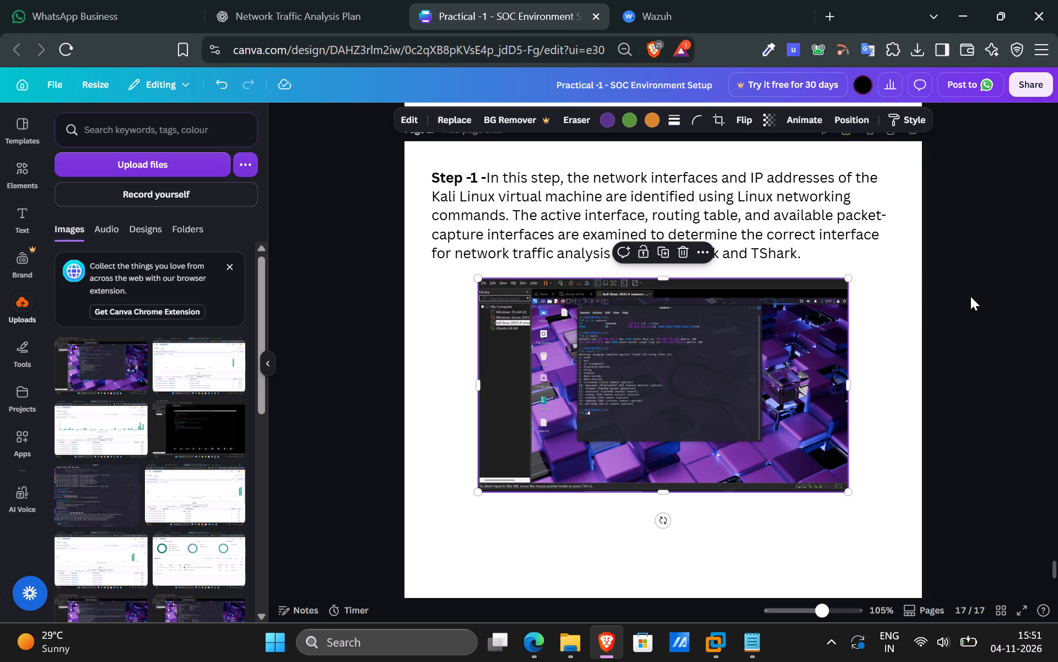
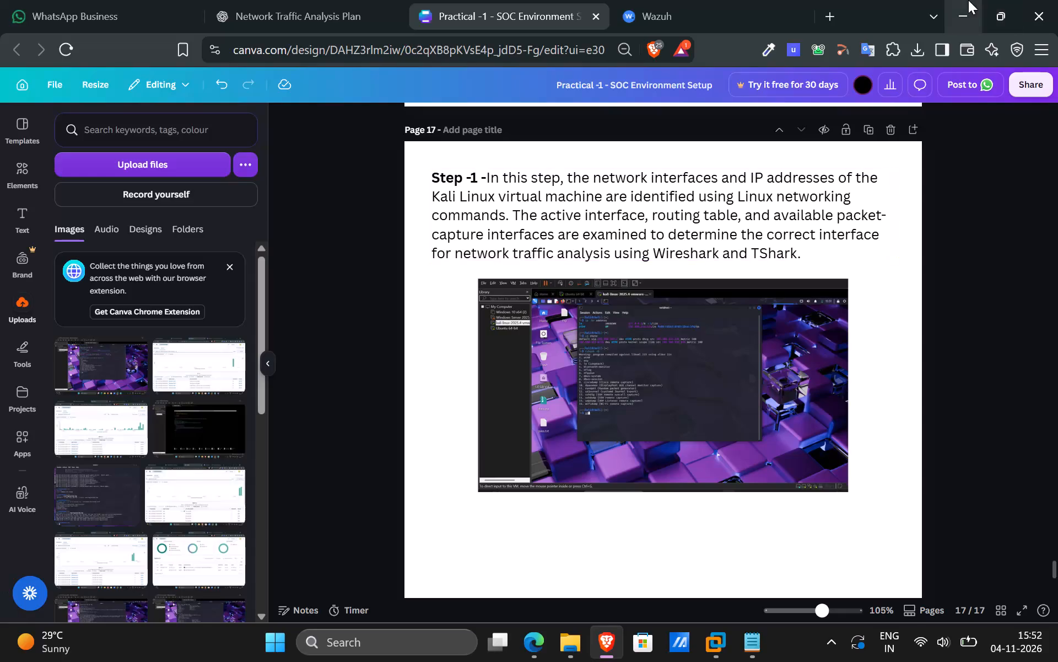
# Minimise the open Brave, VMware Workstation and Edge windows to expose the desktop, and launch Kuro from there.
pyautogui.click(968, 0)
pyautogui.click(968, 0)
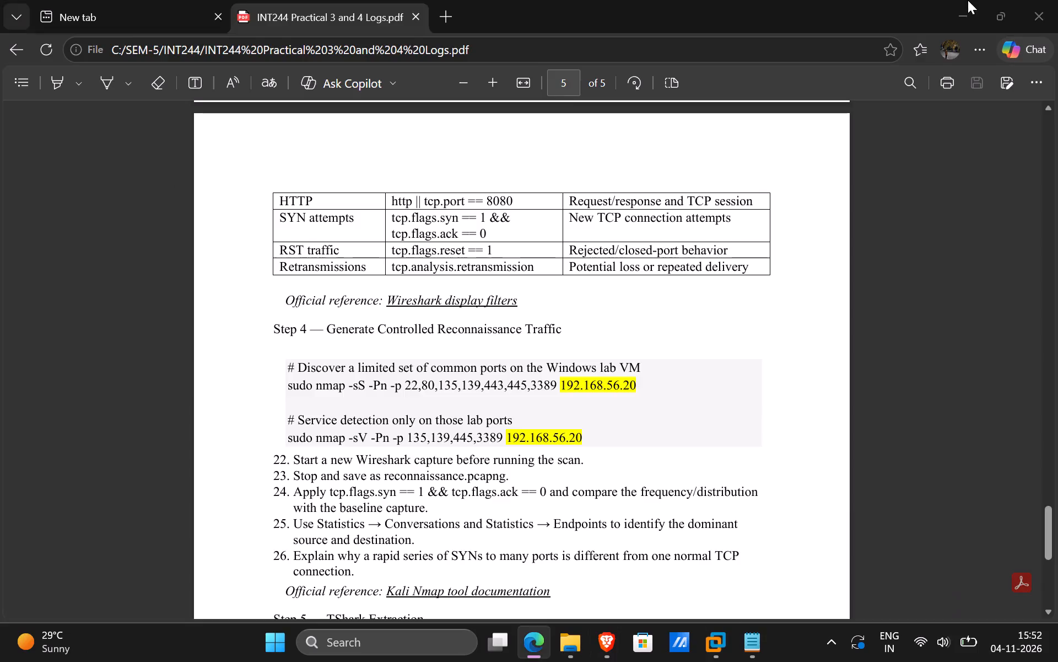
pyautogui.click(968, 0)
pyautogui.click(968, 0)
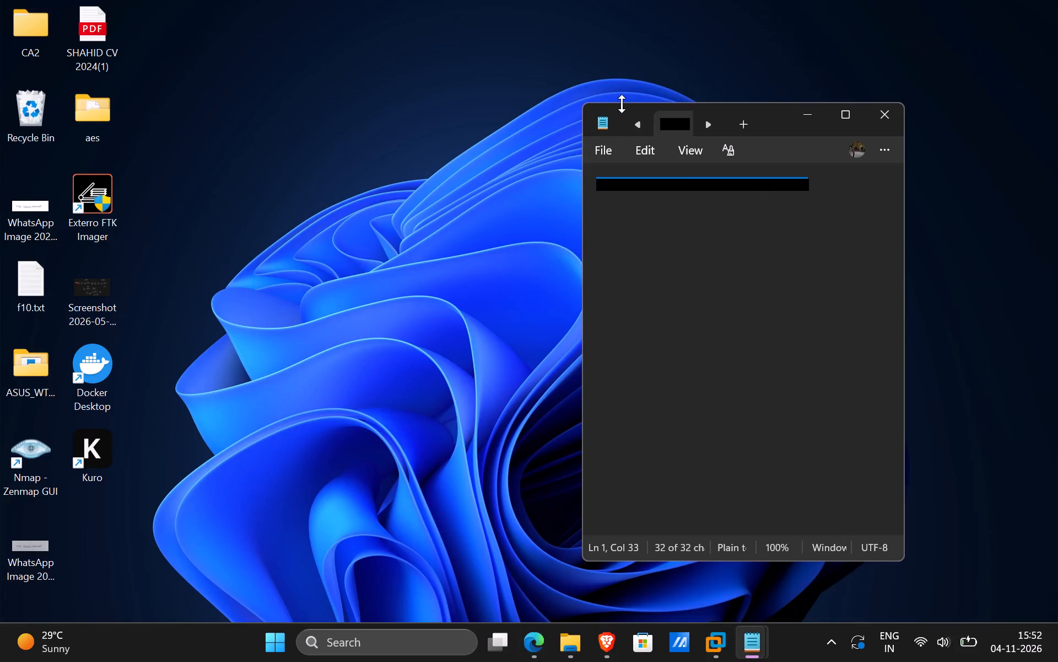
pyautogui.doubleClick(94, 437)
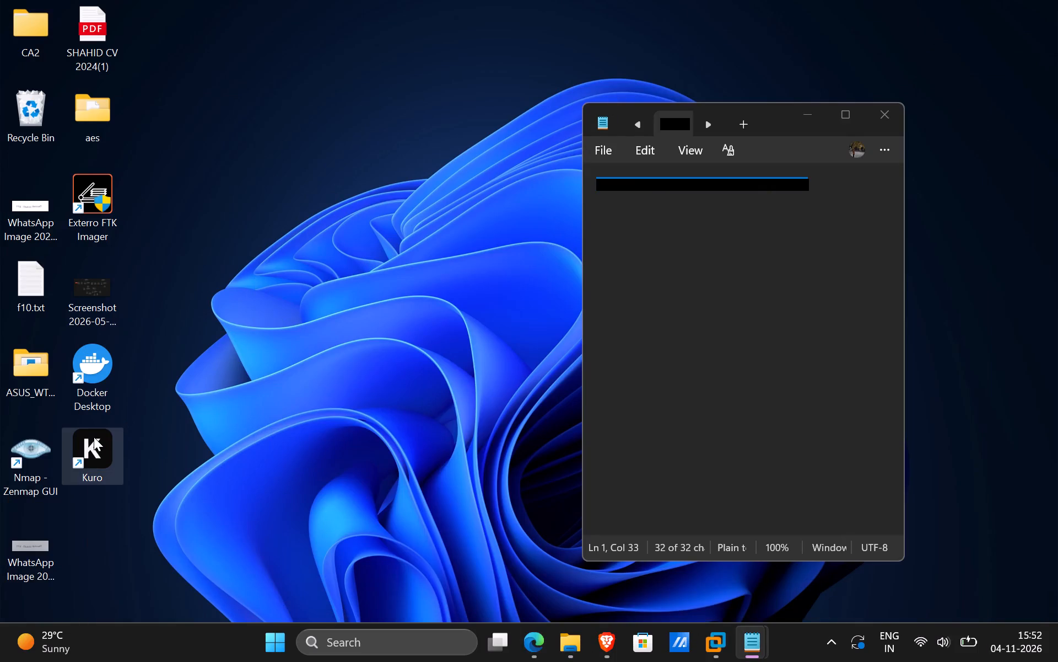
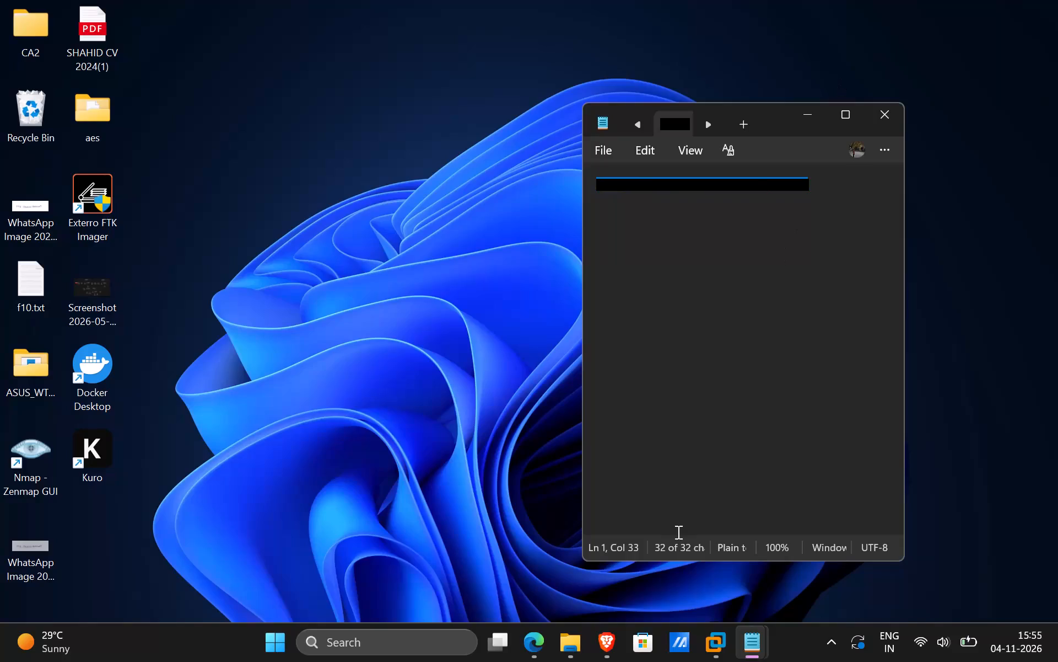
# Switch to Brave and open the kali agent's details from the Wazuh endpoints list.
pyautogui.click(614, 638)
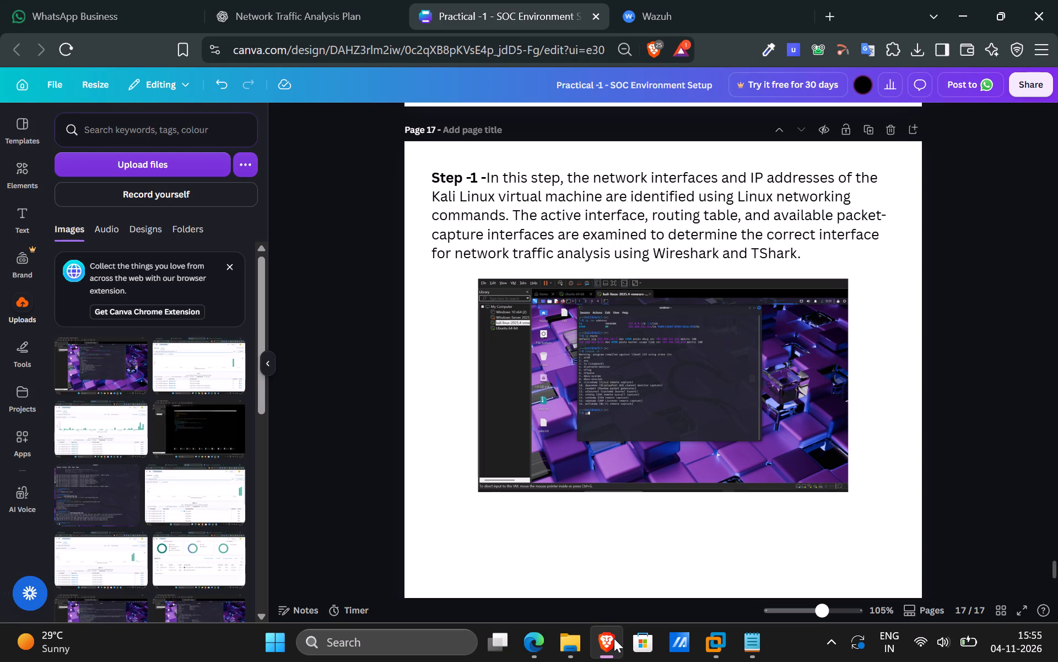
pyautogui.click(701, 0)
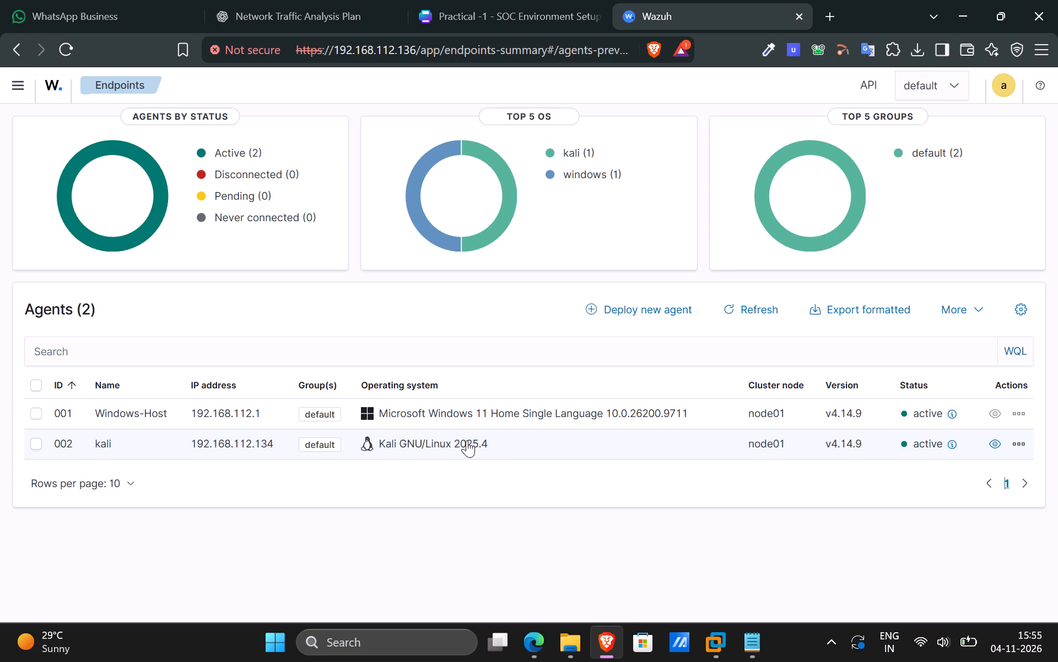
pyautogui.click(467, 440)
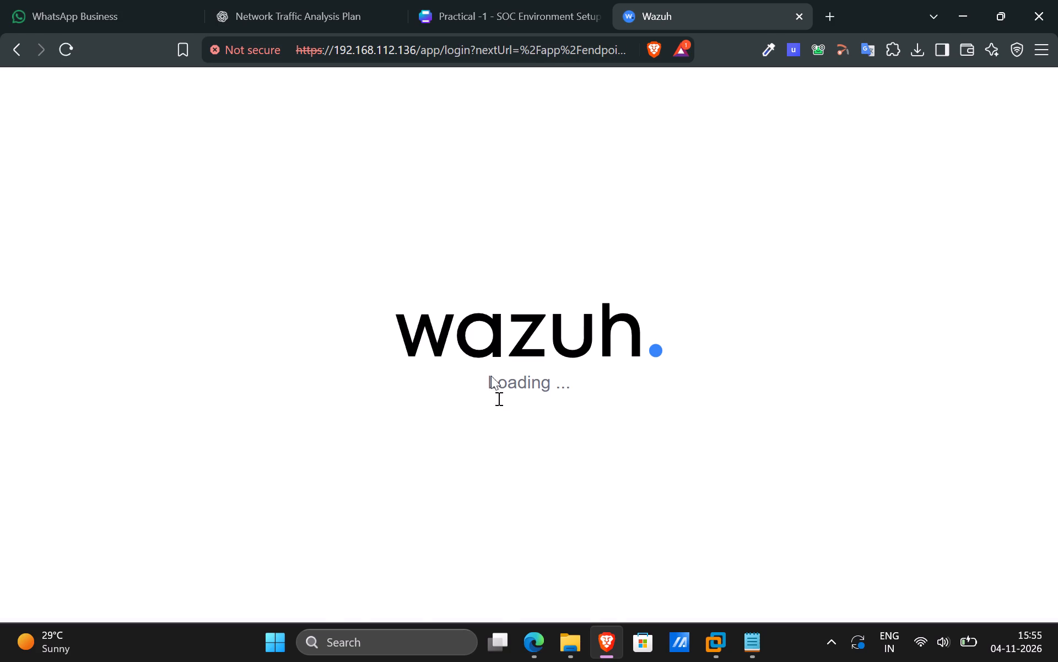
pyautogui.click(562, 0)
pyautogui.click(722, 0)
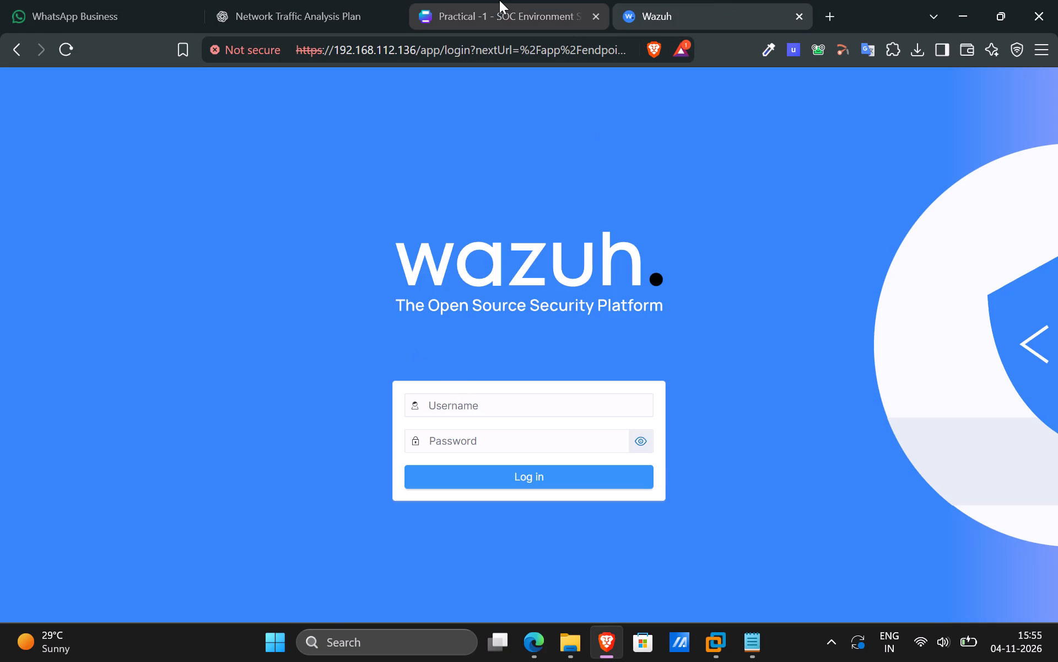
# Crop the top and bottom edges of the Kali terminal screenshot on page 17 of the Canva report to a height of about 8.2.
pyautogui.click(493, 0)
pyautogui.scroll(-4, 560, 323)
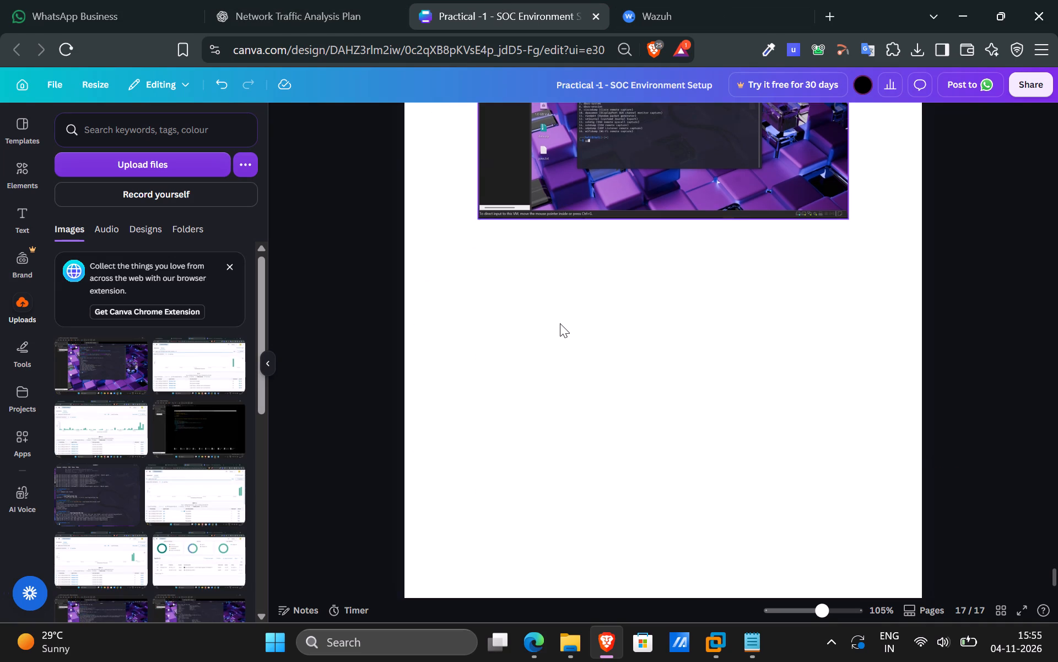
pyautogui.scroll(2, 560, 323)
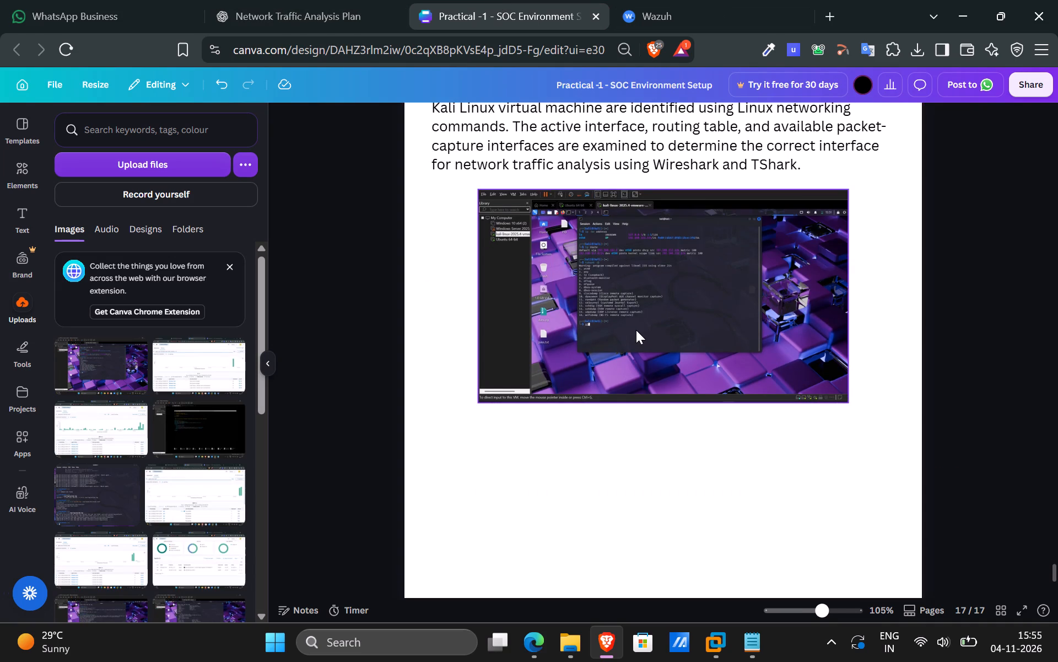
pyautogui.scroll(2, 636, 330)
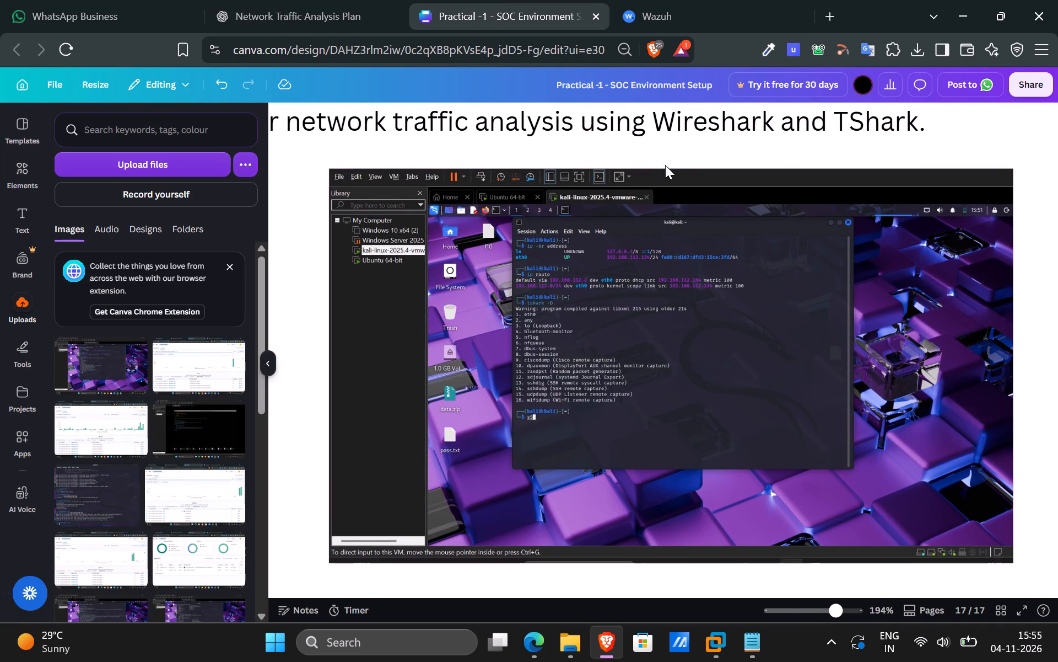
pyautogui.click(681, 176)
pyautogui.moveTo(670, 171); pyautogui.dragTo(697, 182)
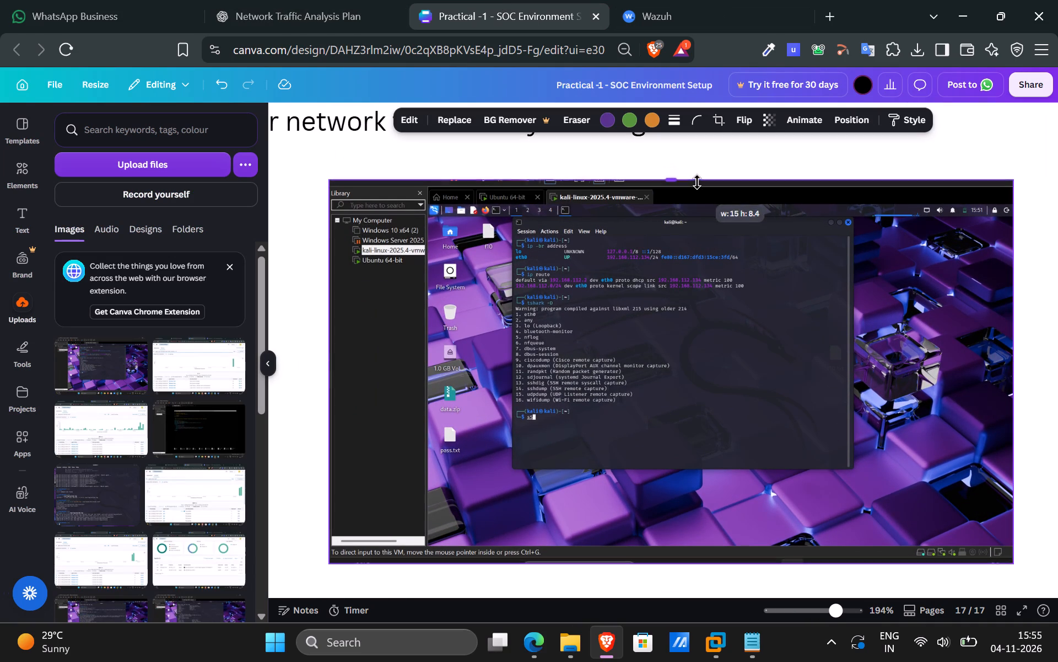
pyautogui.moveTo(697, 182); pyautogui.dragTo(702, 189)
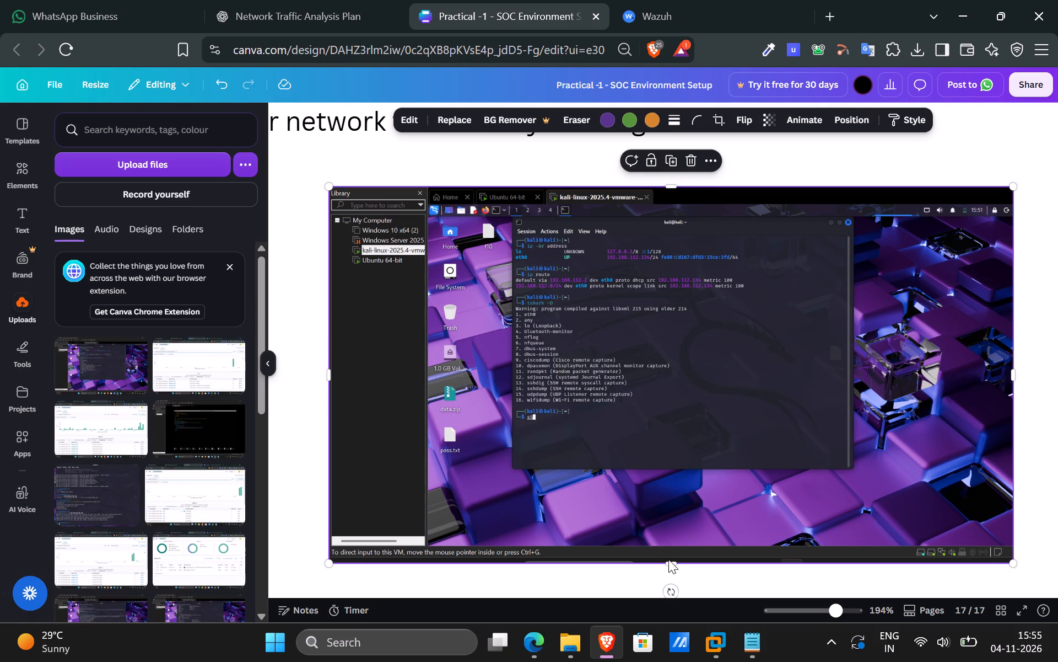
pyautogui.moveTo(670, 563); pyautogui.dragTo(691, 559)
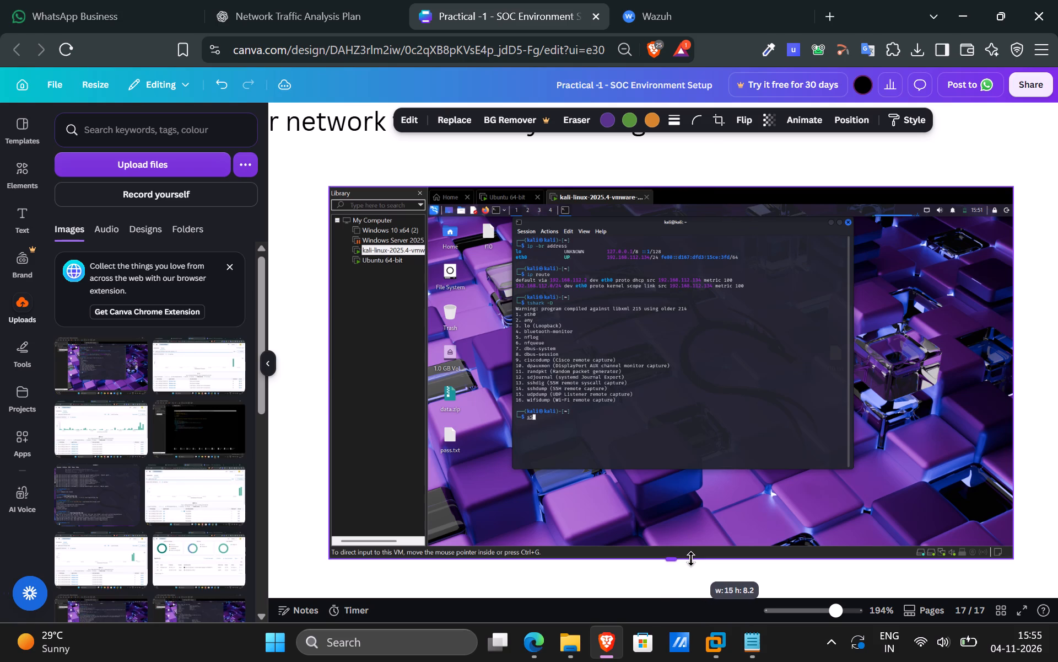
pyautogui.moveTo(691, 559); pyautogui.dragTo(693, 559)
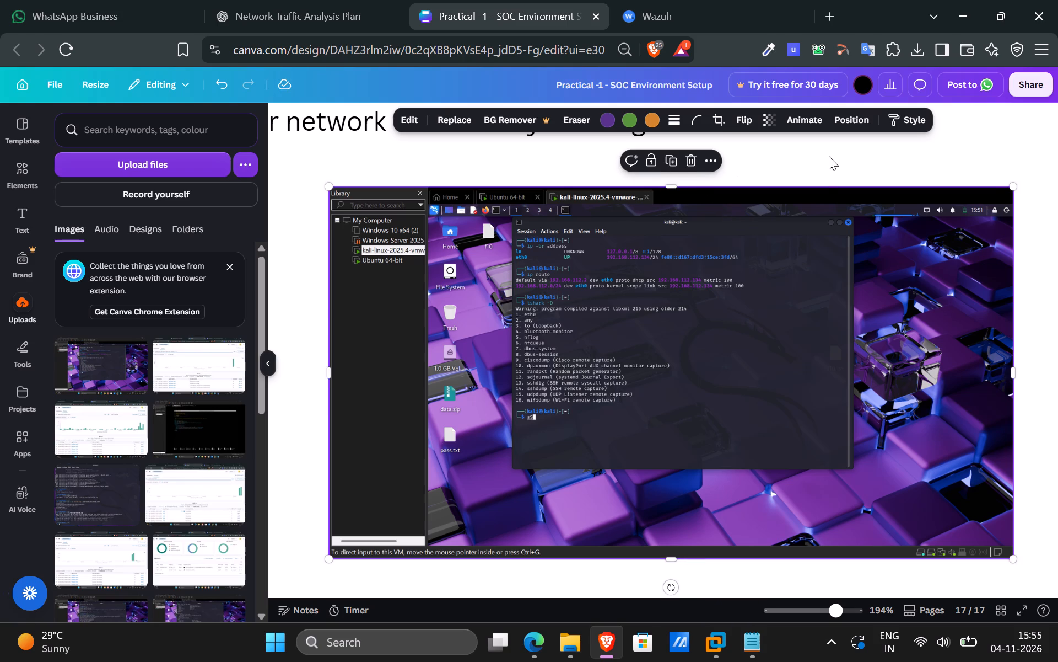
pyautogui.moveTo(829, 156); pyautogui.dragTo(714, 202)
pyautogui.scroll(1, 714, 202)
pyautogui.click(810, 183)
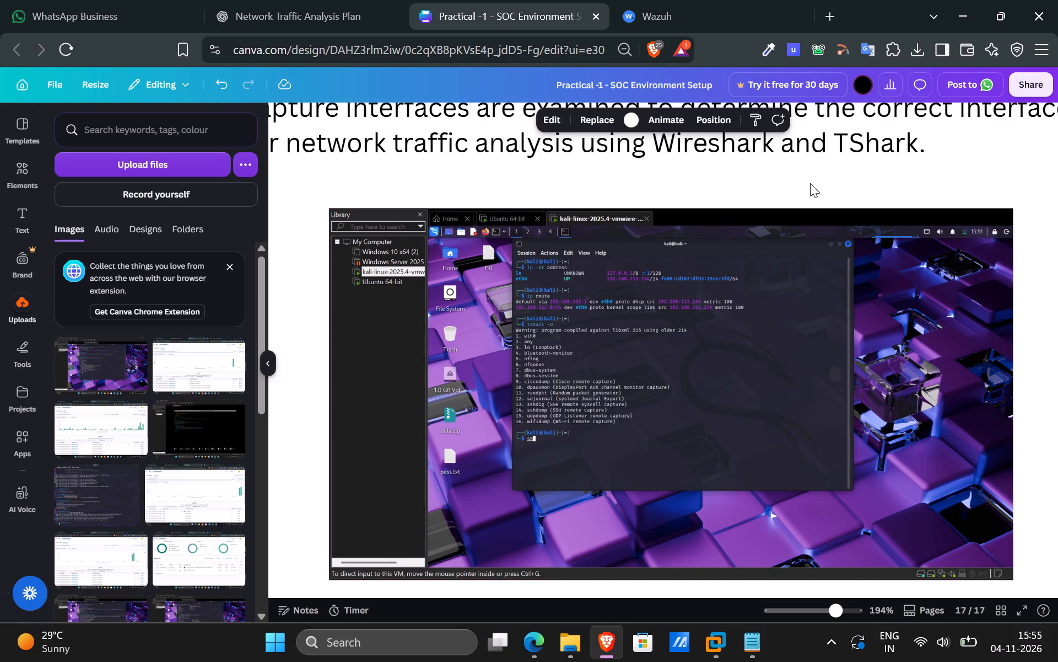
pyautogui.moveTo(723, 293); pyautogui.dragTo(722, 266)
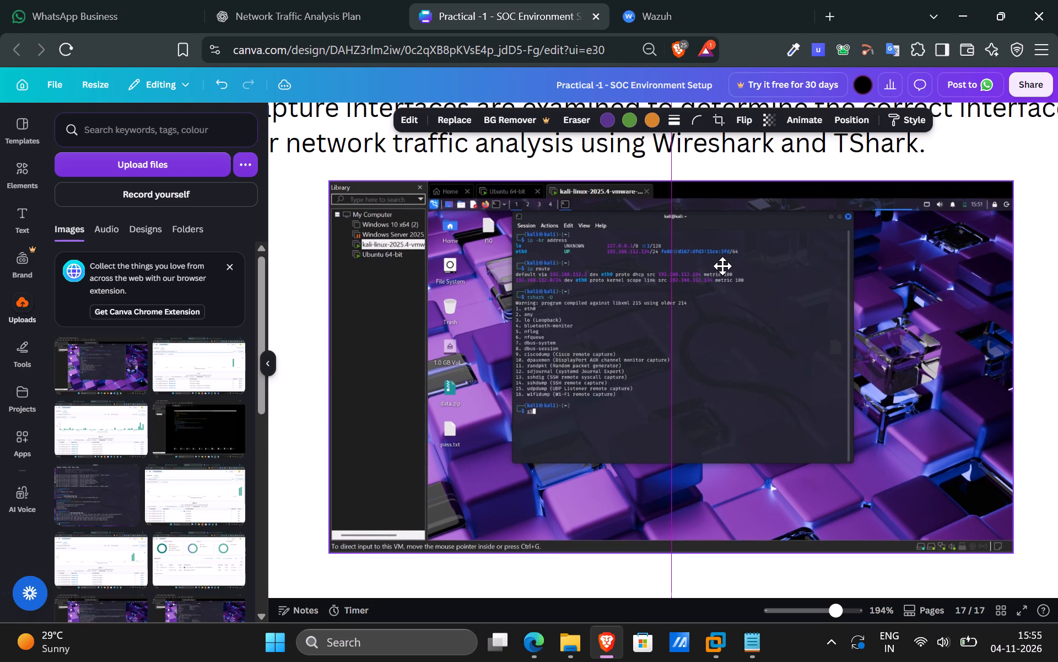